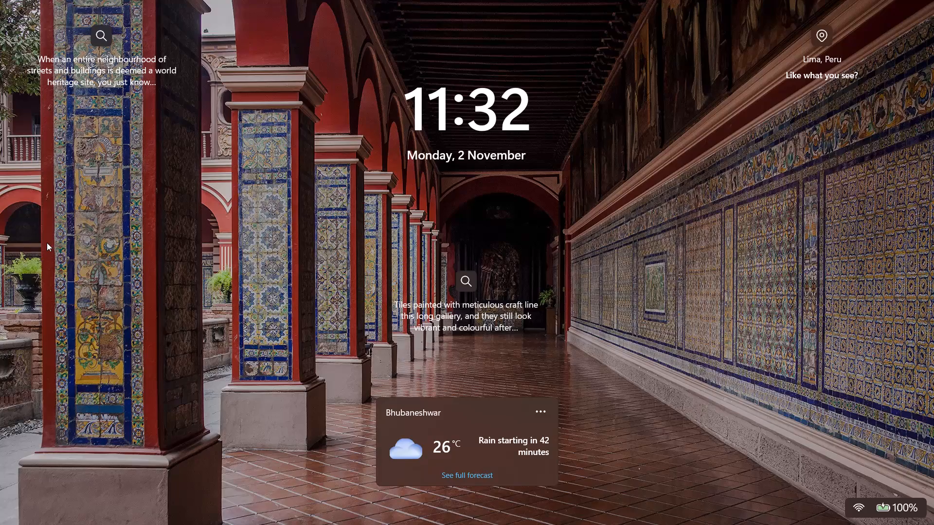
Dismiss the Windows lock screen to reach the sign-in screen.
{"action": "key", "text": "space"}
{"action": "key", "text": "o"}
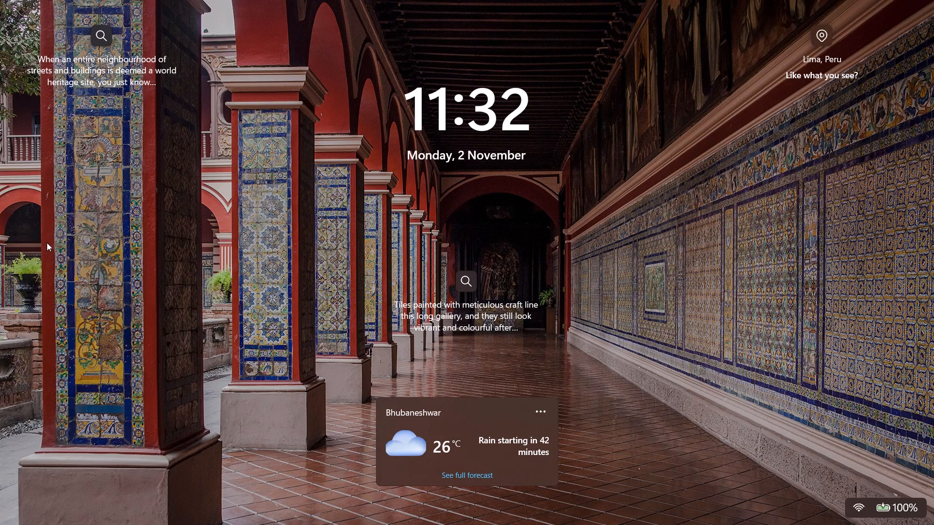
{"action": "key", "text": "Return"}
{"action": "key", "text": "Return"}
{"action": "key", "text": "Return"}
{"action": "key", "text": "Return"}
{"action": "left_click_drag", "start_coordinate": [824, 255], "coordinate": [818, 255]}
{"action": "left_click", "coordinate": [797, 256]}
{"action": "left_click_drag", "start_coordinate": [790, 257], "coordinate": [787, 265]}
{"action": "left_click", "coordinate": [785, 262]}
{"action": "double_click", "coordinate": [781, 258]}
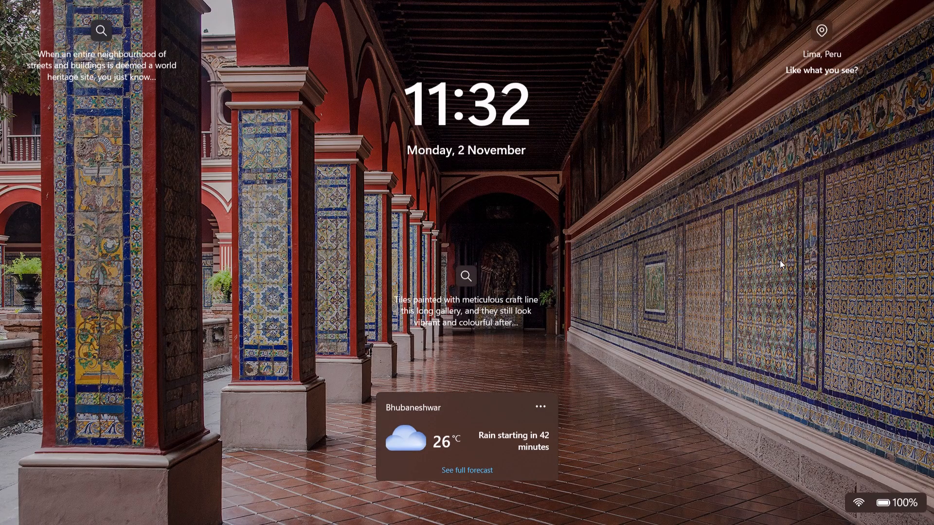
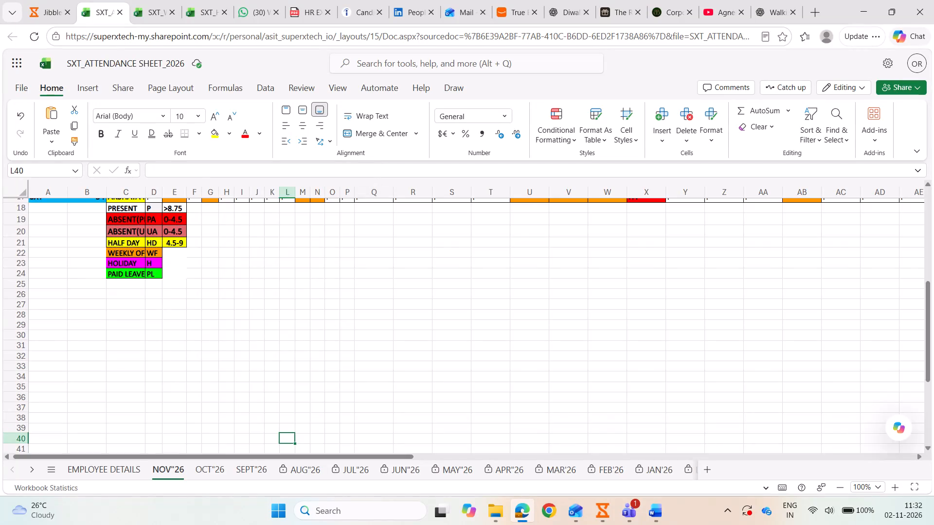
AutoFit the widths of columns Q to Y, days 14 to 22, in the NOV'26 attendance sheet.
{"action": "scroll", "coordinate": [303, 281], "scroll_direction": "up", "scroll_amount": 6}
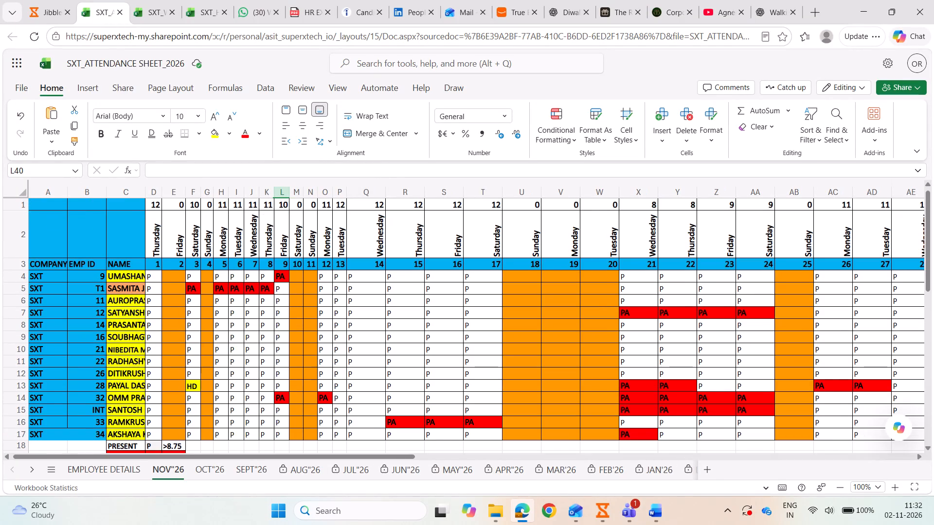
{"action": "double_click", "coordinate": [384, 193]}
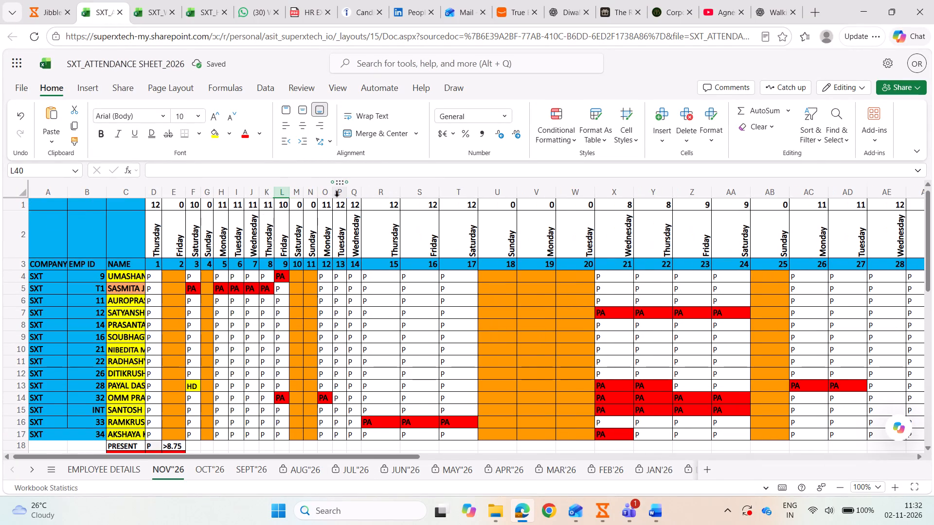
{"action": "double_click", "coordinate": [400, 192]}
{"action": "double_click", "coordinate": [414, 193]}
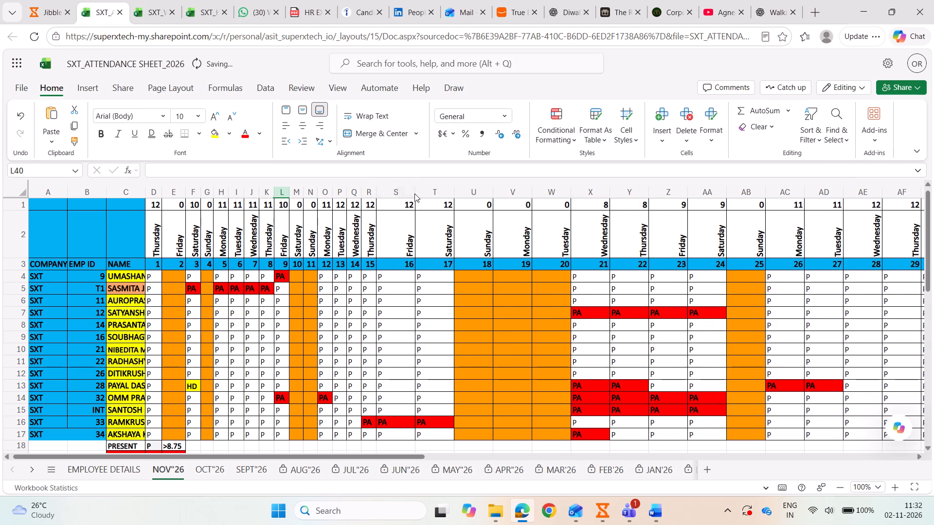
{"action": "double_click", "coordinate": [430, 193]}
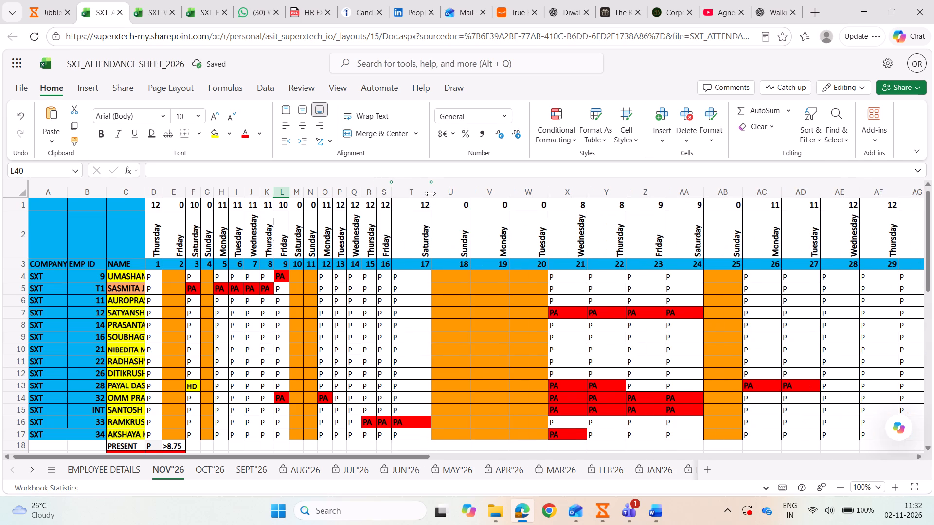
{"action": "double_click", "coordinate": [432, 192]}
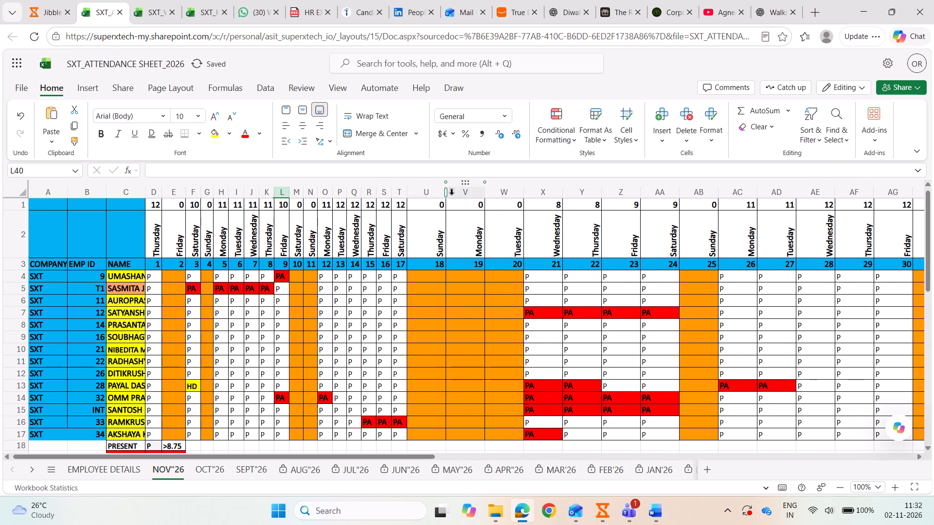
{"action": "double_click", "coordinate": [447, 192]}
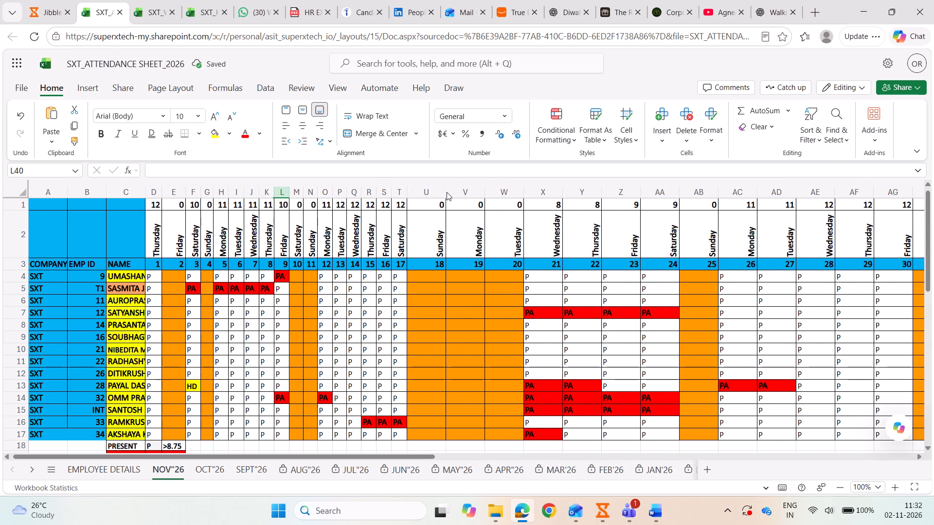
{"action": "double_click", "coordinate": [462, 192]}
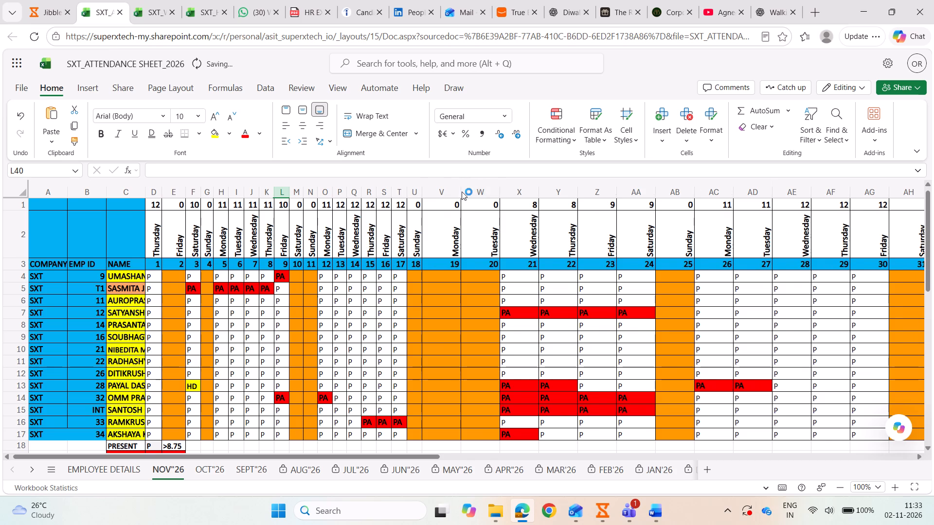
{"action": "double_click", "coordinate": [474, 192]}
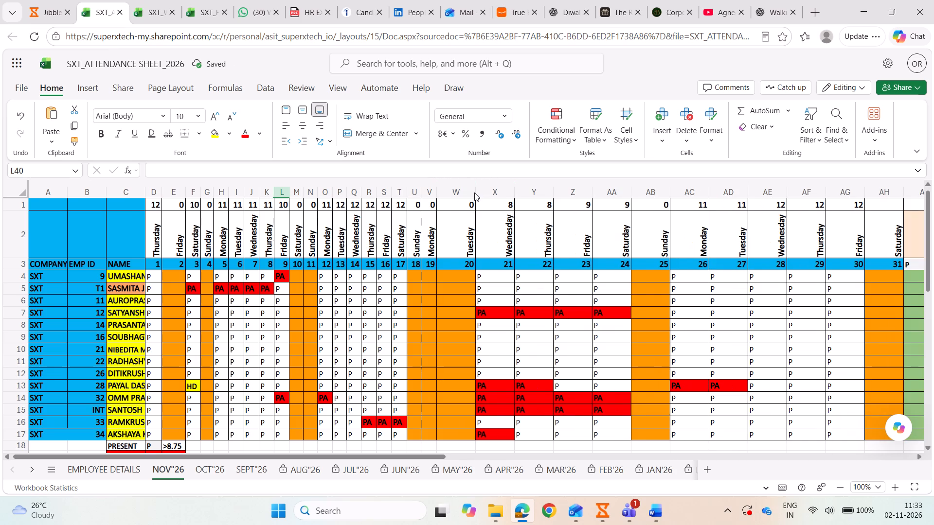
{"action": "double_click", "coordinate": [492, 194]}
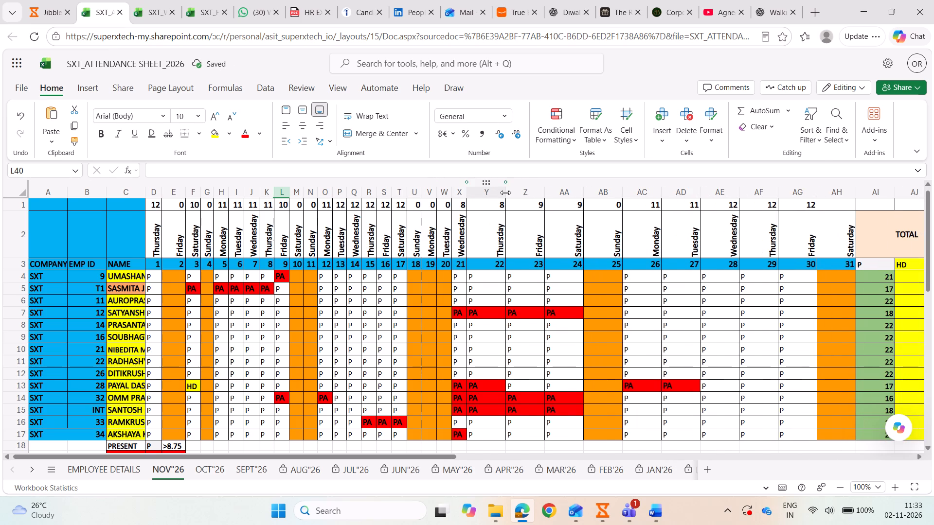
{"action": "double_click", "coordinate": [505, 192]}
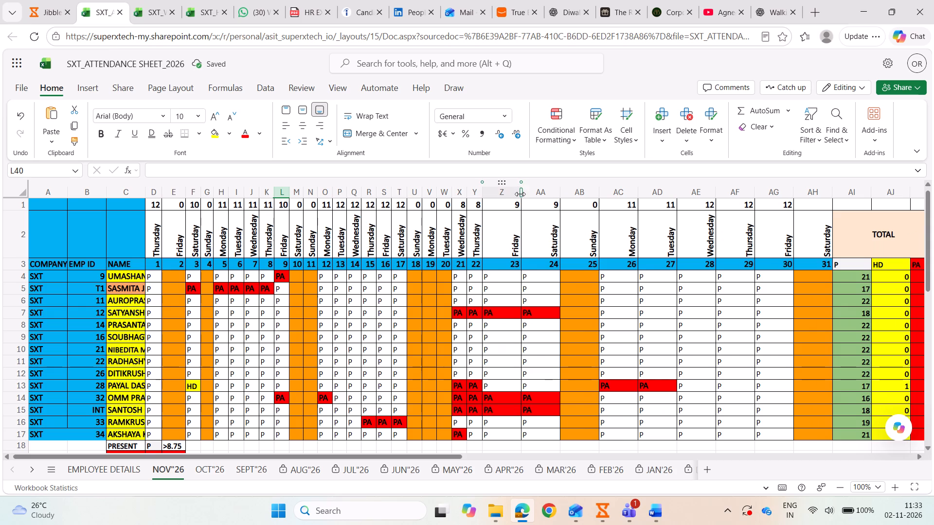
Narrow column Z, day 23, to match the width of the preceding day columns.
{"action": "double_click", "coordinate": [521, 194]}
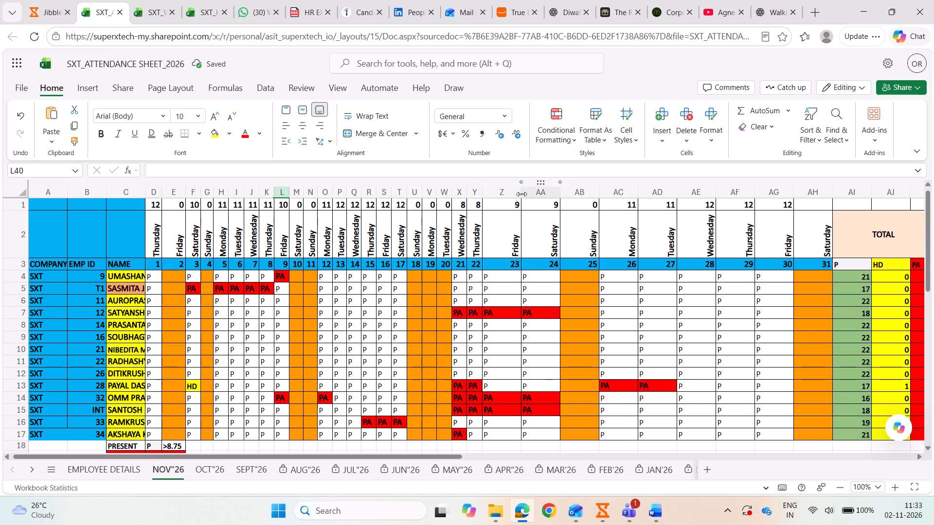
{"action": "double_click", "coordinate": [521, 193]}
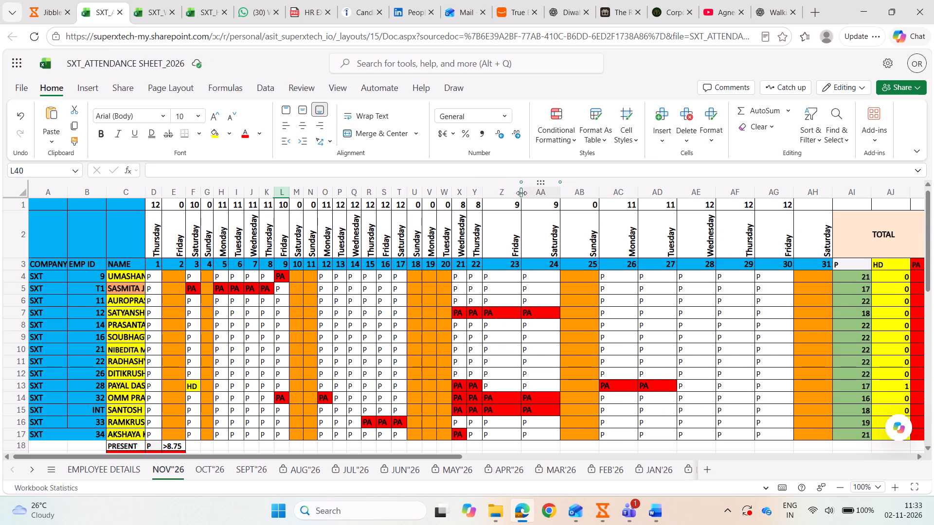
{"action": "double_click", "coordinate": [560, 194]}
{"action": "scroll", "coordinate": [494, 240], "scroll_direction": "down", "scroll_amount": 4}
{"action": "scroll", "coordinate": [511, 318], "scroll_direction": "up", "scroll_amount": 6}
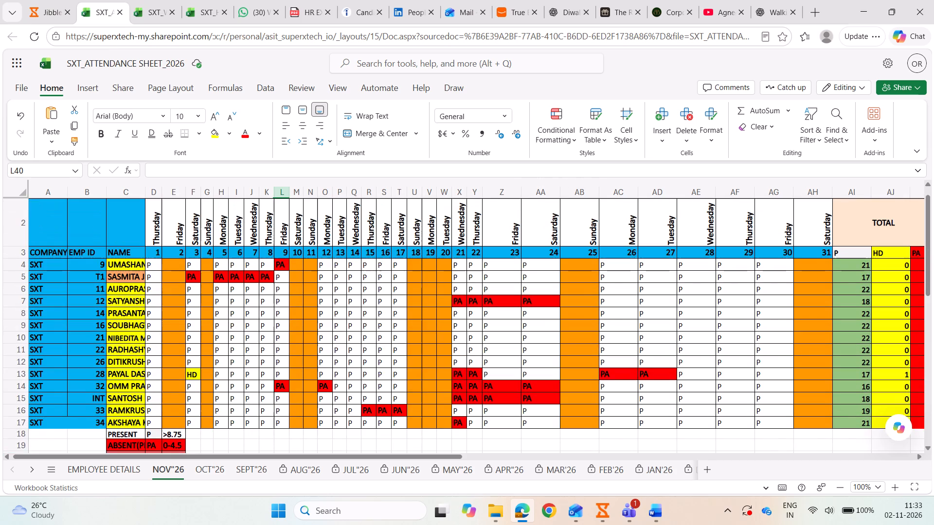
{"action": "scroll", "coordinate": [513, 318], "scroll_direction": "up", "scroll_amount": 4}
{"action": "double_click", "coordinate": [522, 192]}
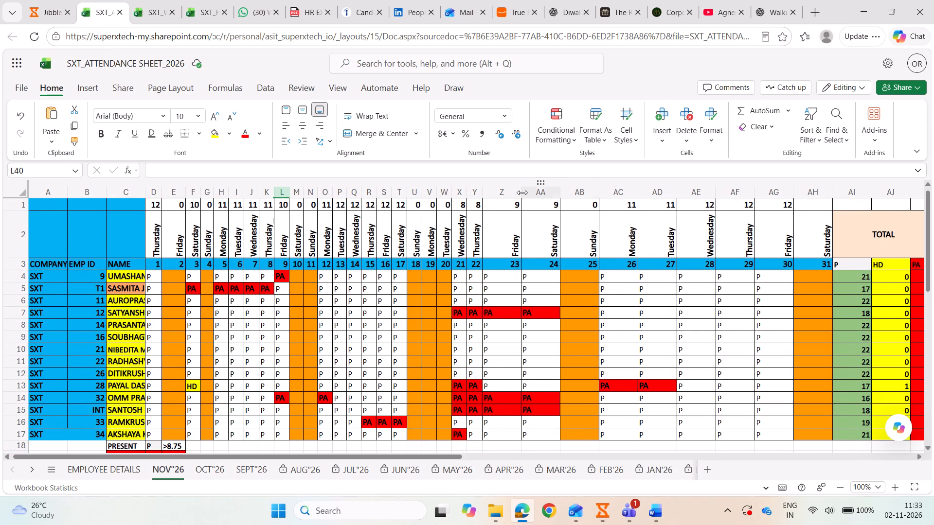
{"action": "left_click", "coordinate": [521, 193]}
{"action": "left_click", "coordinate": [518, 192]}
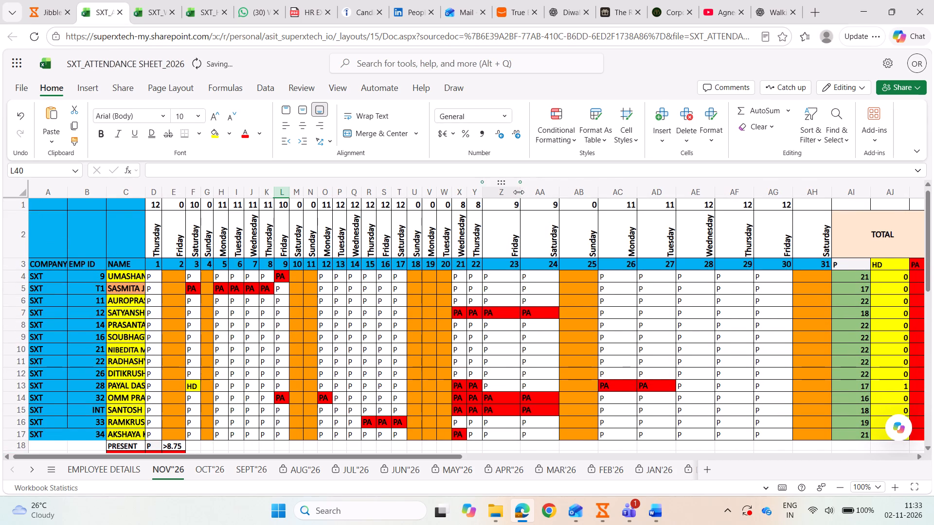
{"action": "left_click_drag", "start_coordinate": [521, 193], "coordinate": [498, 198]}
Narrow columns AA and AB, days 24 and 25, to match the other compact day columns.
{"action": "double_click", "coordinate": [535, 192]}
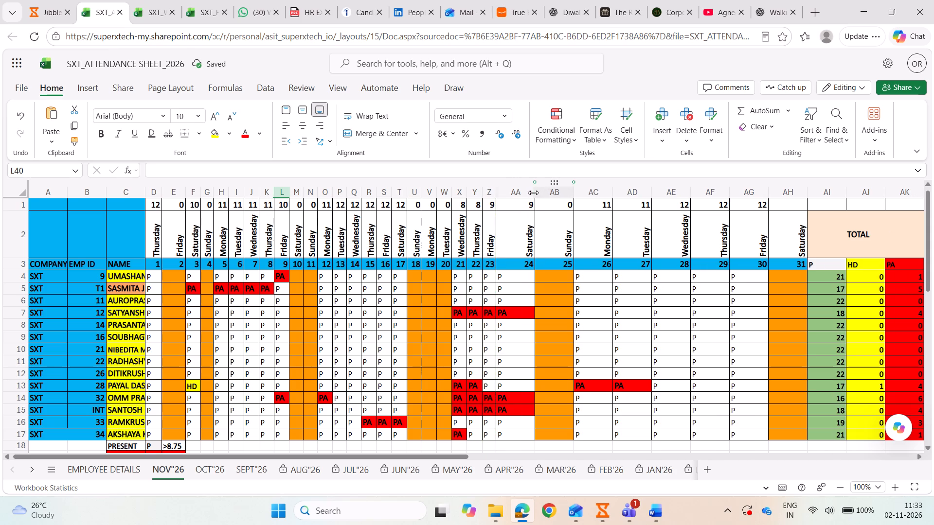
{"action": "double_click", "coordinate": [536, 193]}
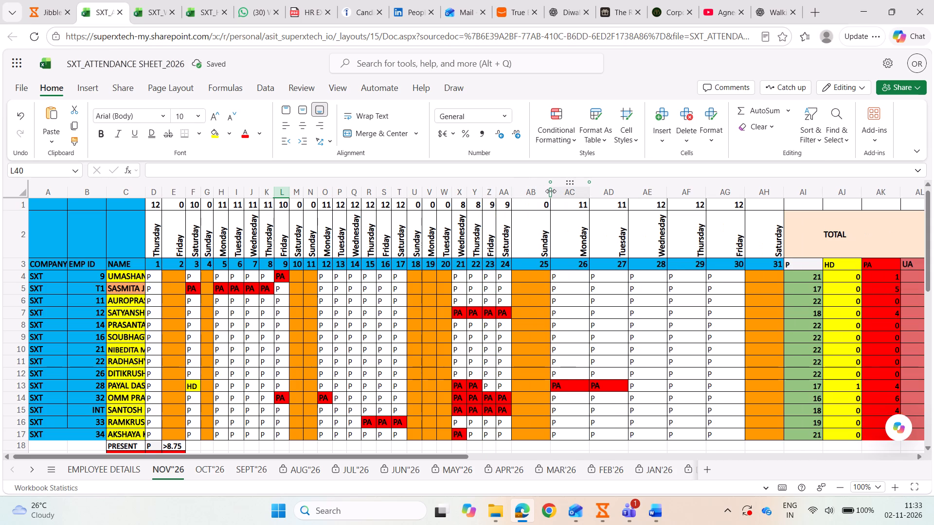
{"action": "double_click", "coordinate": [551, 191]}
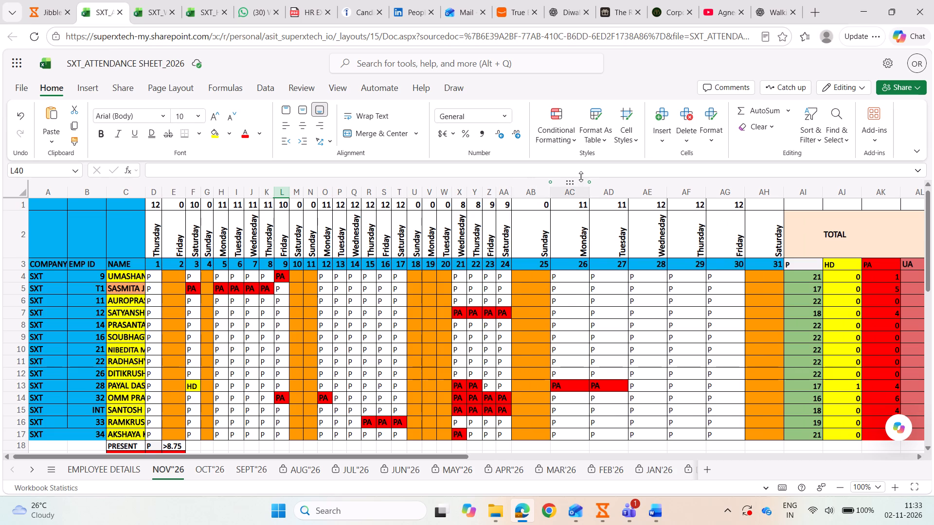
{"action": "double_click", "coordinate": [551, 192]}
{"action": "left_click_drag", "start_coordinate": [551, 191], "coordinate": [528, 199]}
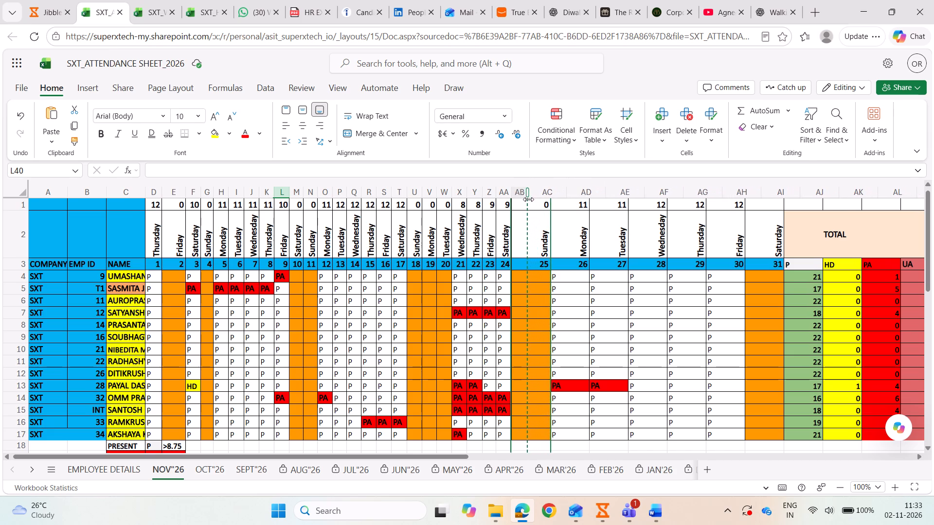
{"action": "left_click_drag", "start_coordinate": [528, 199], "coordinate": [528, 200]}
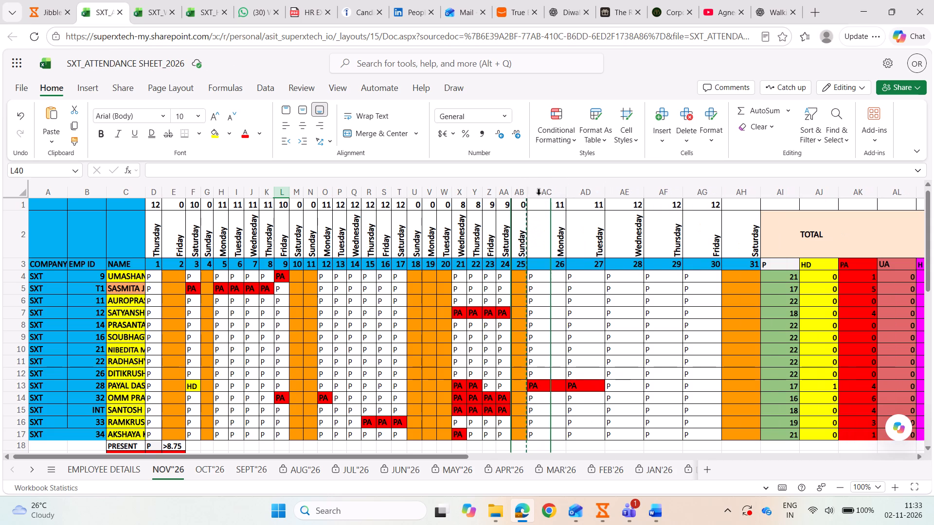
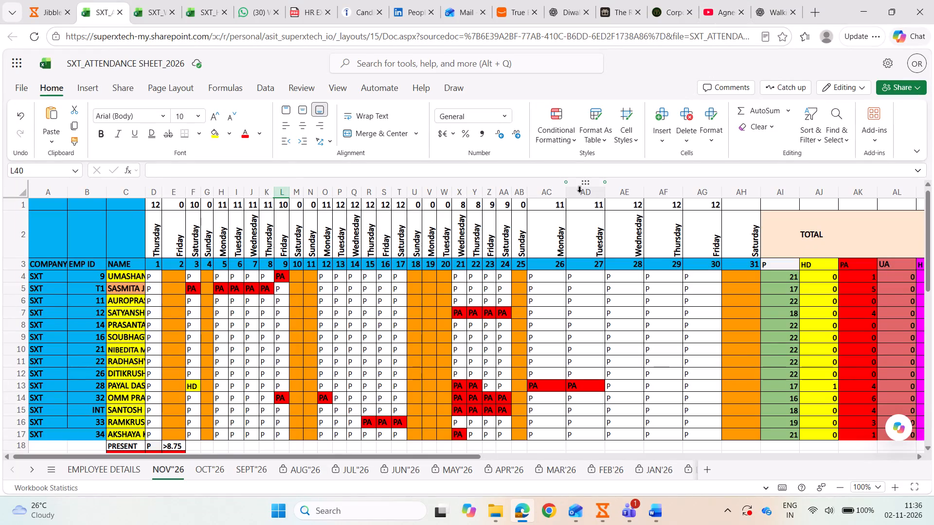
AutoFit the widths of columns AC to AH, days 26 to 31, in the NOV'26 sheet.
{"action": "double_click", "coordinate": [565, 194]}
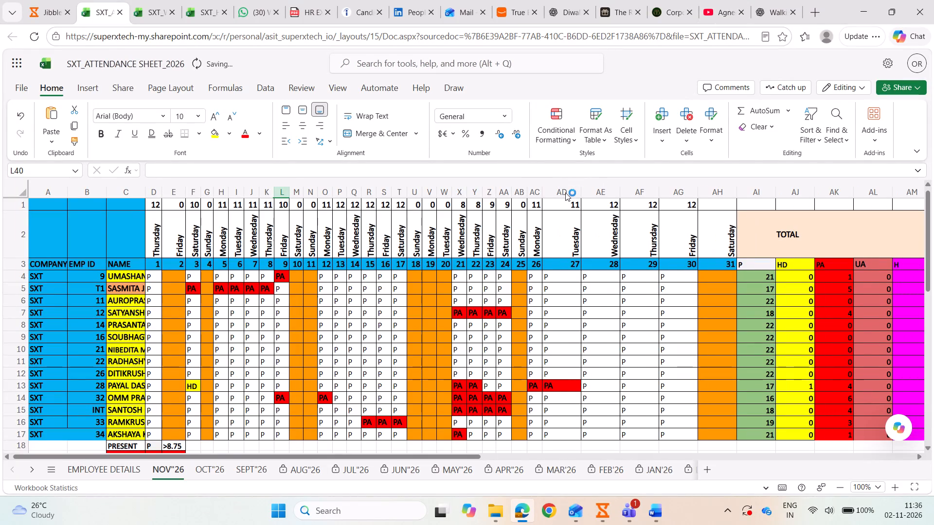
{"action": "double_click", "coordinate": [580, 193]}
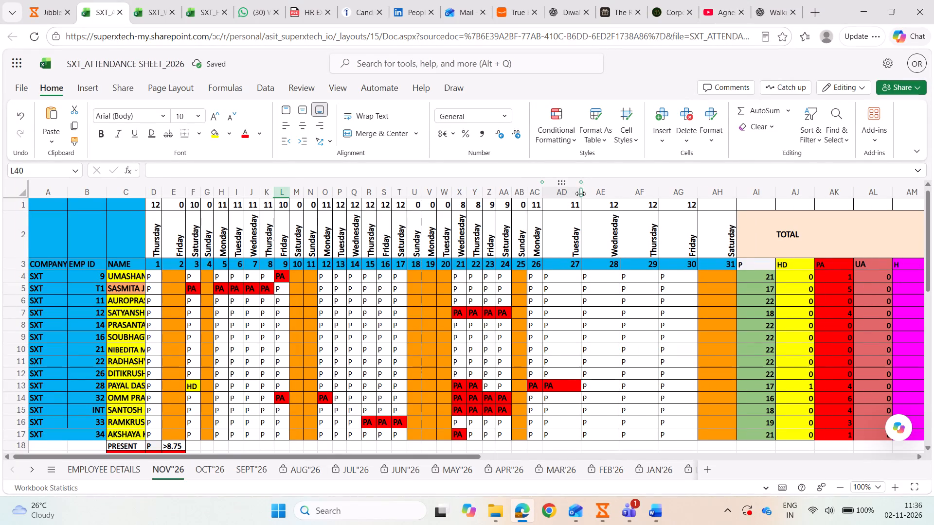
{"action": "double_click", "coordinate": [580, 193]}
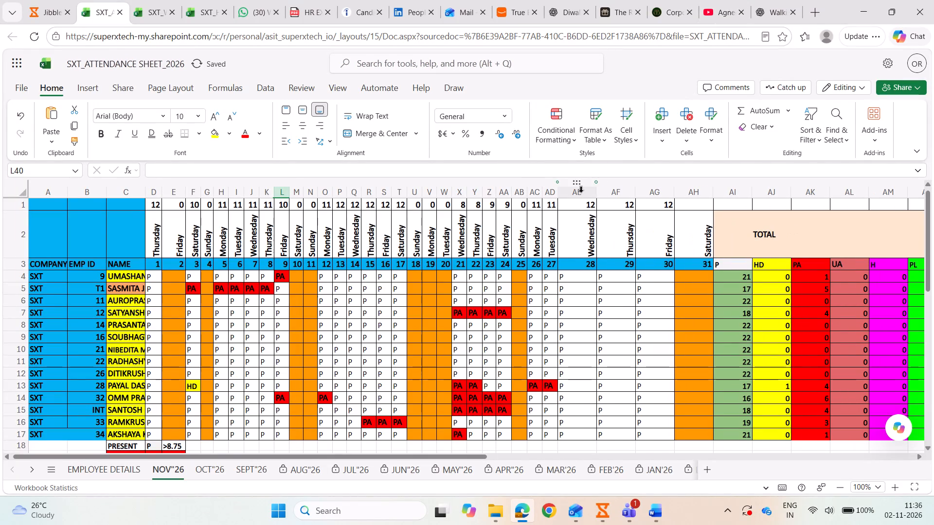
{"action": "double_click", "coordinate": [596, 192]}
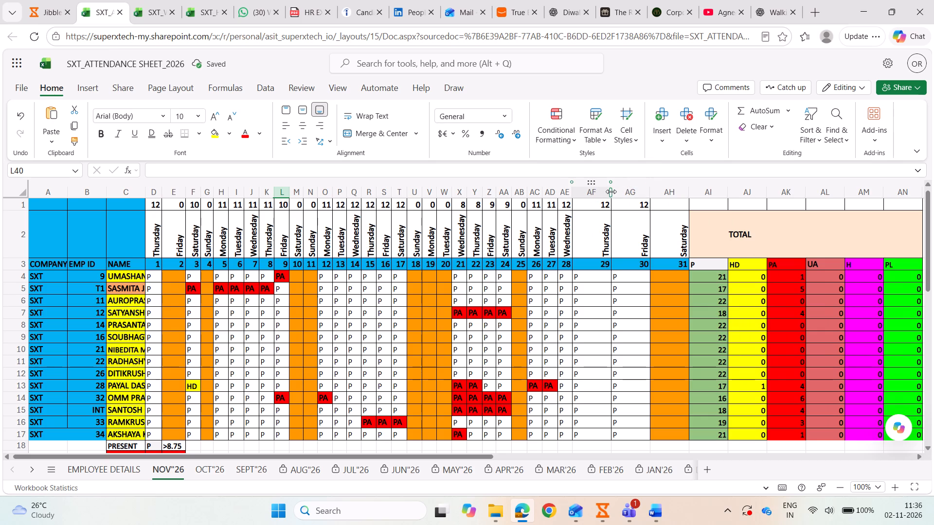
{"action": "double_click", "coordinate": [611, 192]}
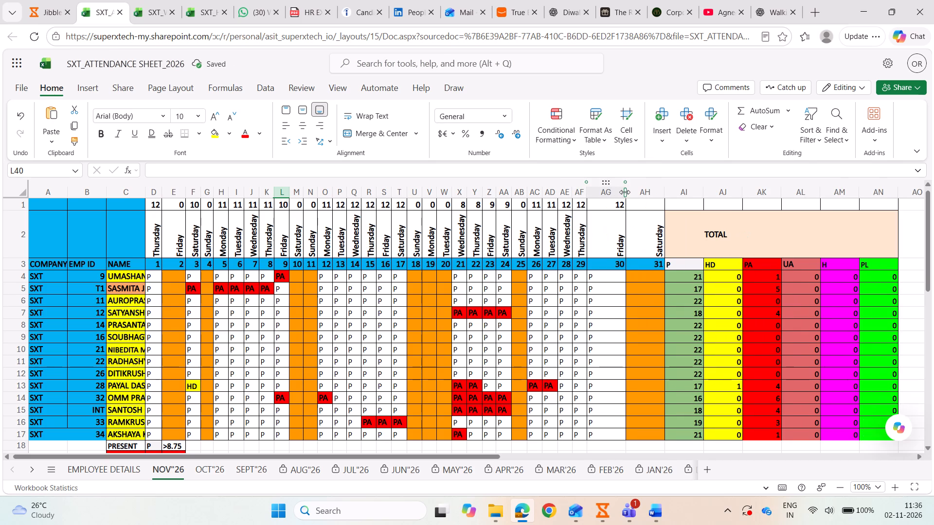
{"action": "double_click", "coordinate": [625, 192]}
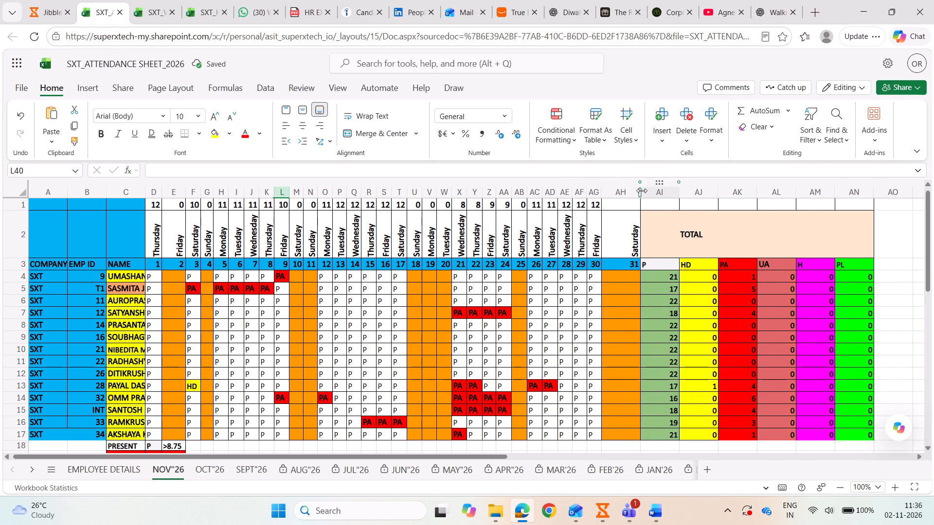
{"action": "double_click", "coordinate": [642, 191]}
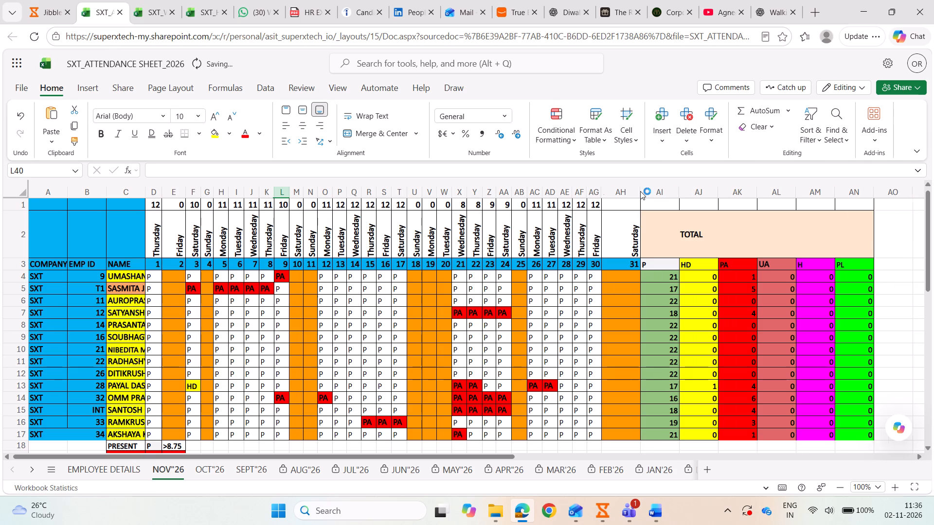
Narrow the TOTAL columns AI to AN, from P to PL, to fit their contents.
{"action": "double_click", "coordinate": [654, 191]}
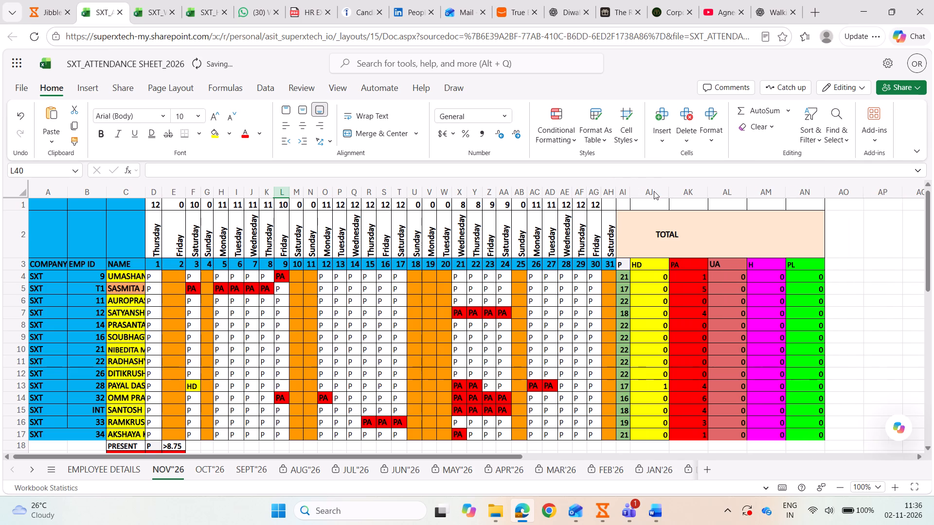
{"action": "double_click", "coordinate": [670, 193]}
{"action": "double_click", "coordinate": [683, 193]}
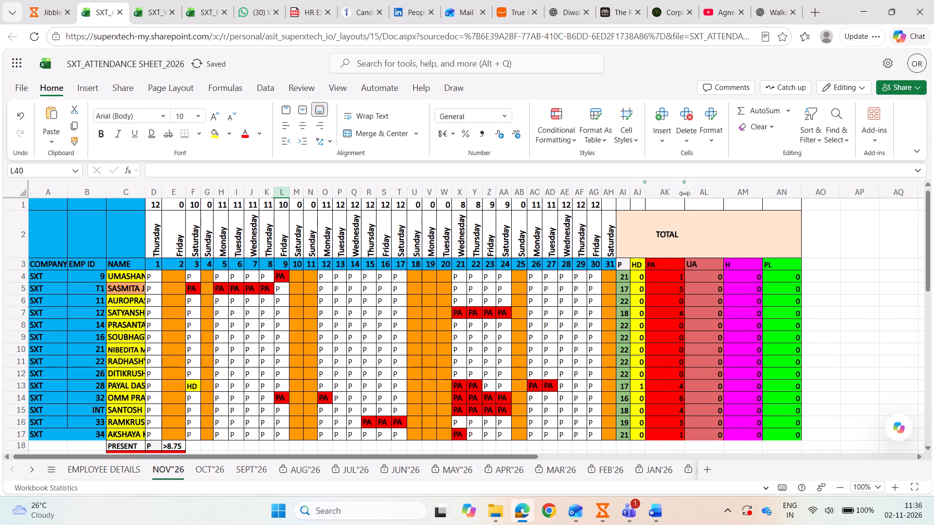
{"action": "double_click", "coordinate": [683, 191]}
{"action": "double_click", "coordinate": [698, 191]}
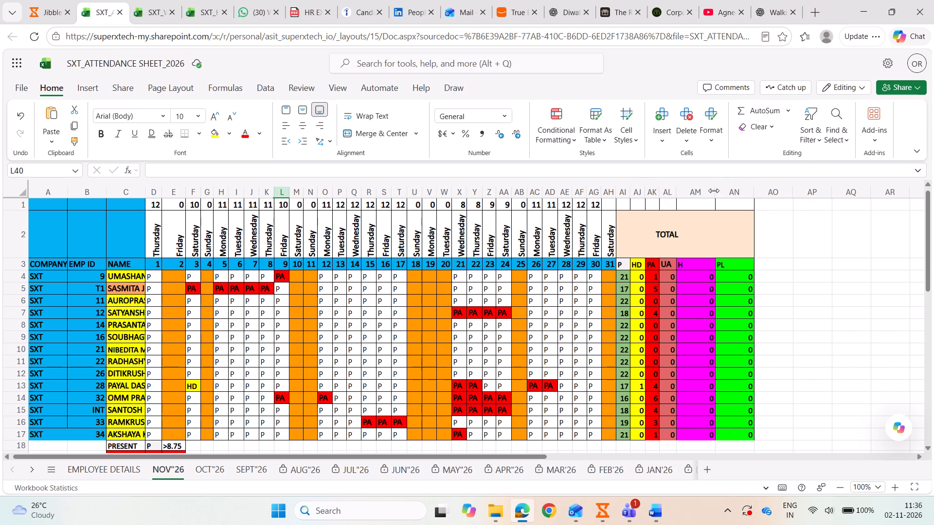
{"action": "double_click", "coordinate": [714, 191]}
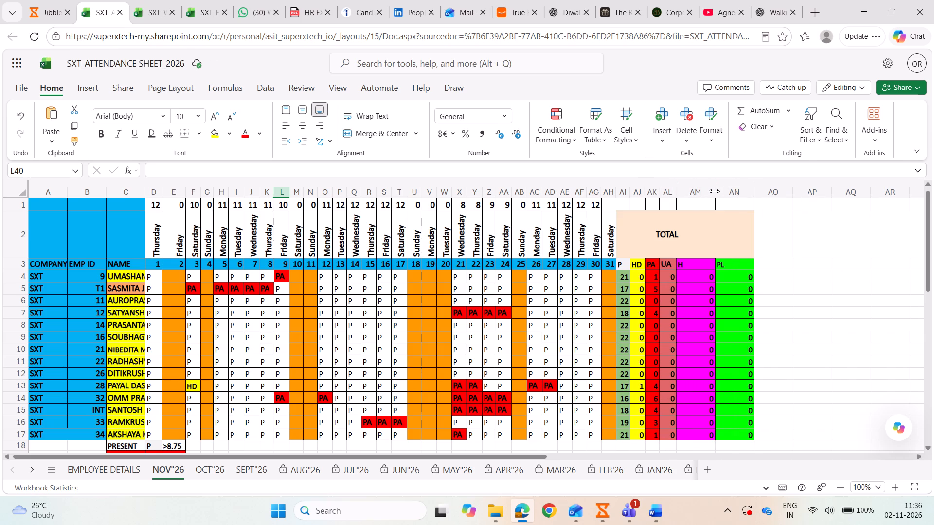
{"action": "double_click", "coordinate": [715, 191]}
{"action": "left_click_drag", "start_coordinate": [715, 191], "coordinate": [714, 191]}
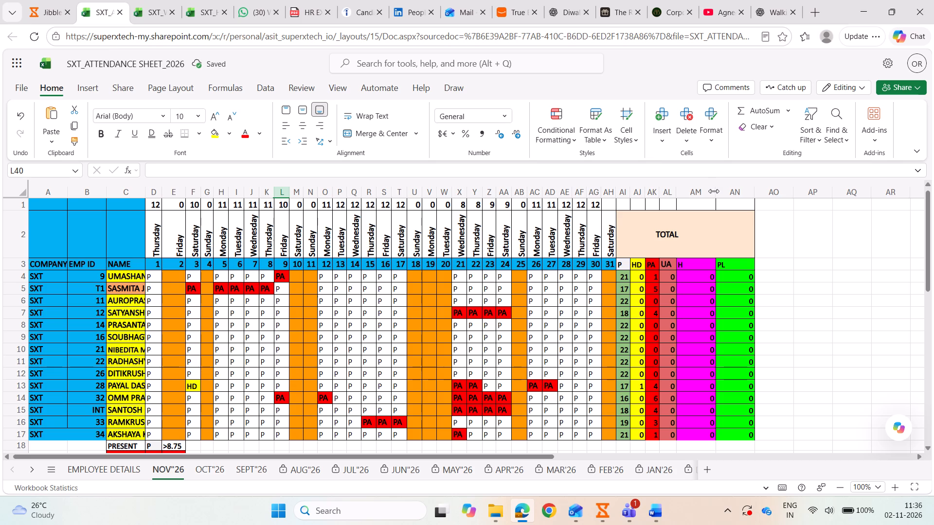
{"action": "left_click_drag", "start_coordinate": [714, 191], "coordinate": [696, 192]}
{"action": "double_click", "coordinate": [716, 193]}
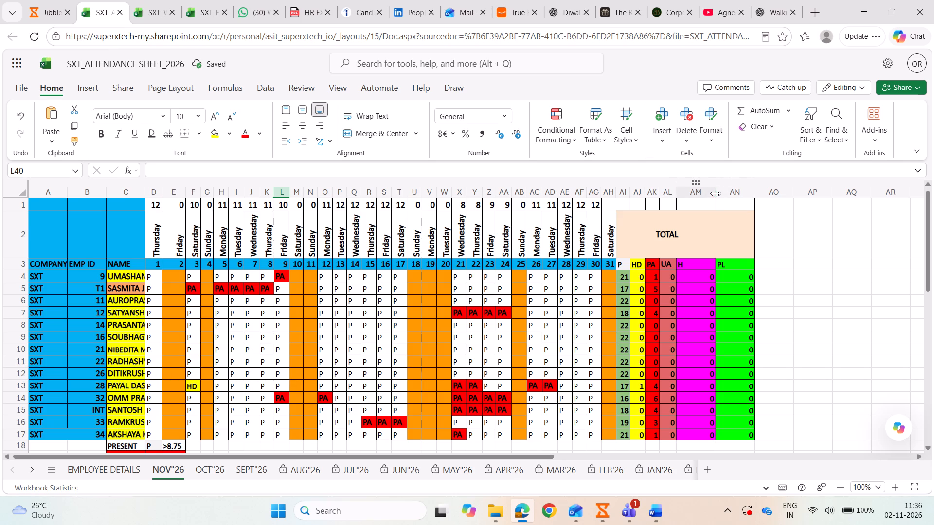
{"action": "double_click", "coordinate": [726, 192]}
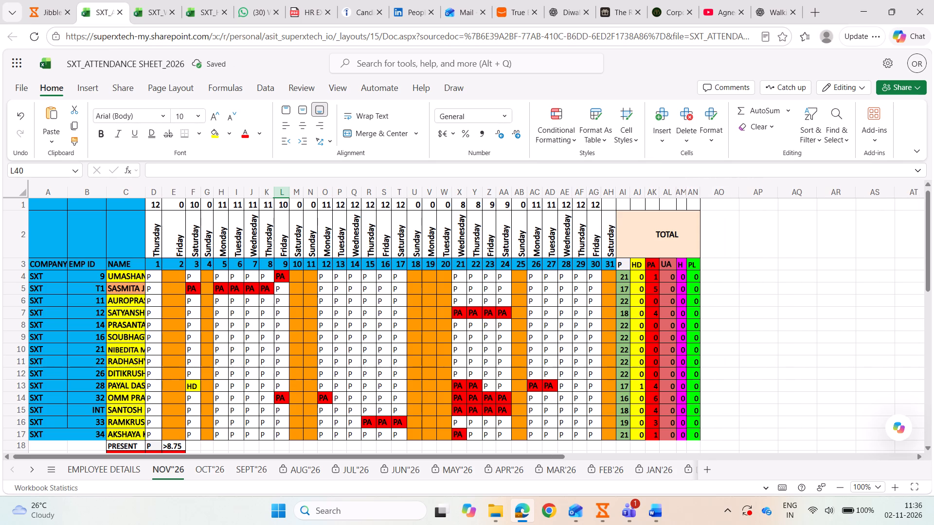
Narrow column AL, the UA total, slightly more.
{"action": "double_click", "coordinate": [678, 192]}
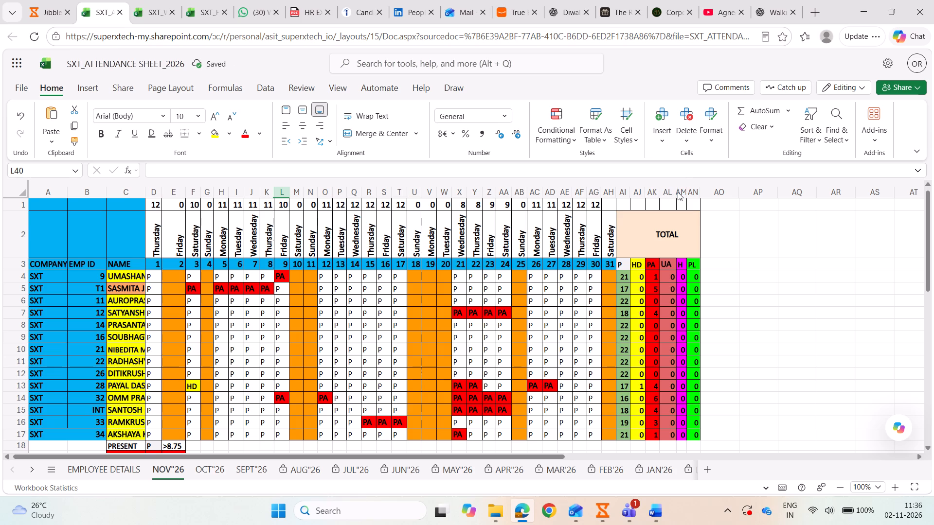
{"action": "left_click", "coordinate": [677, 192]}
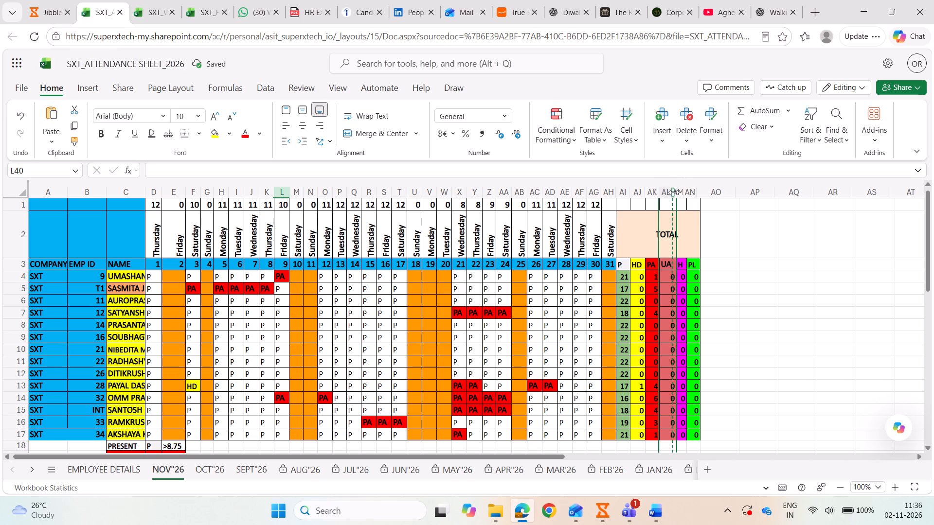
{"action": "scroll", "coordinate": [676, 312], "scroll_direction": "down", "scroll_amount": 1}
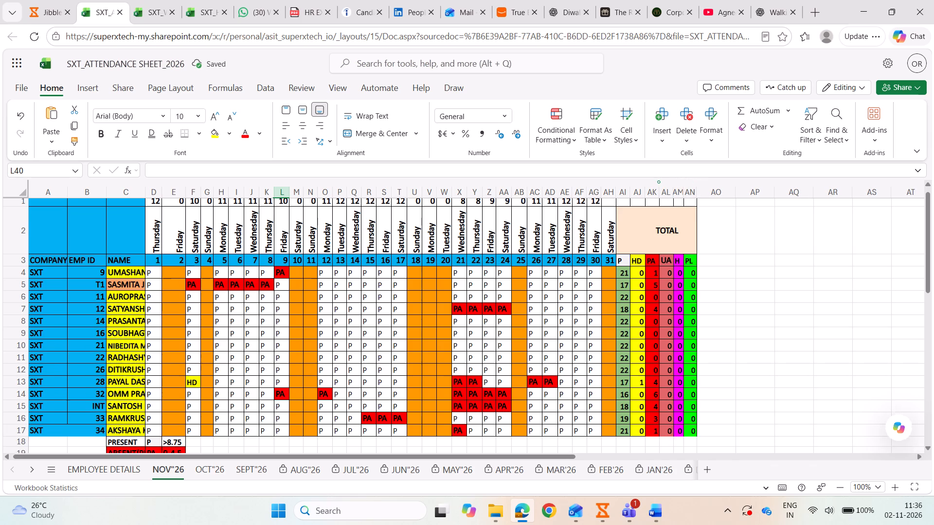
{"action": "scroll", "coordinate": [546, 358], "scroll_direction": "up", "scroll_amount": 2}
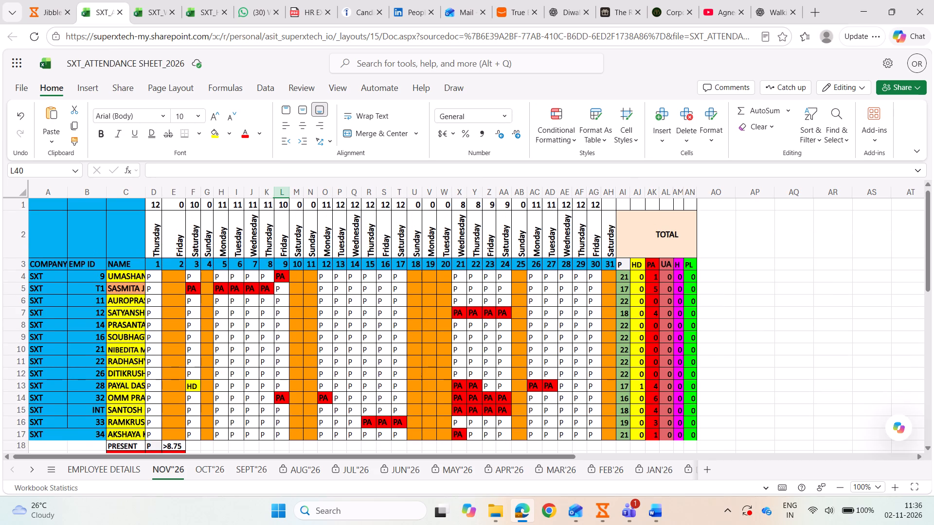
AutoFit column C so the full employee names fit in the NAME column.
{"action": "double_click", "coordinate": [144, 191]}
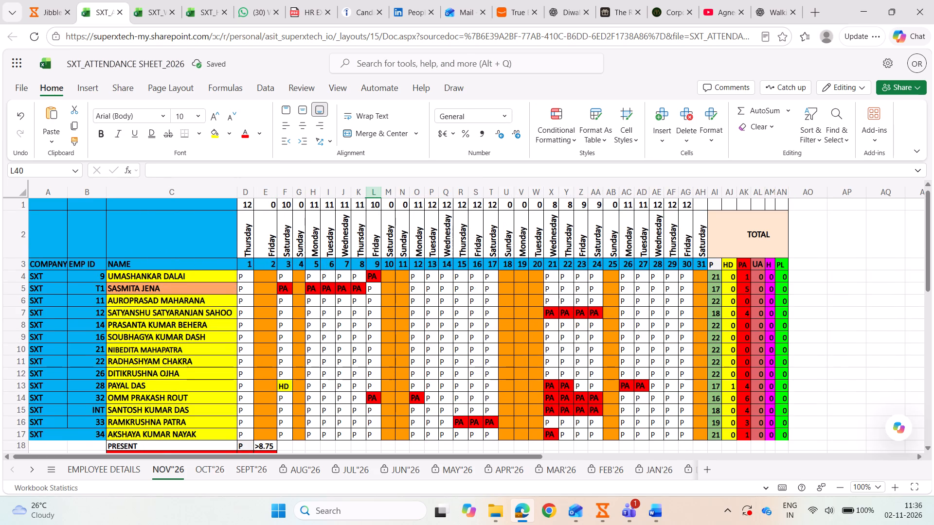
{"action": "scroll", "coordinate": [213, 266], "scroll_direction": "down", "scroll_amount": 3}
{"action": "scroll", "coordinate": [219, 267], "scroll_direction": "up", "scroll_amount": 3}
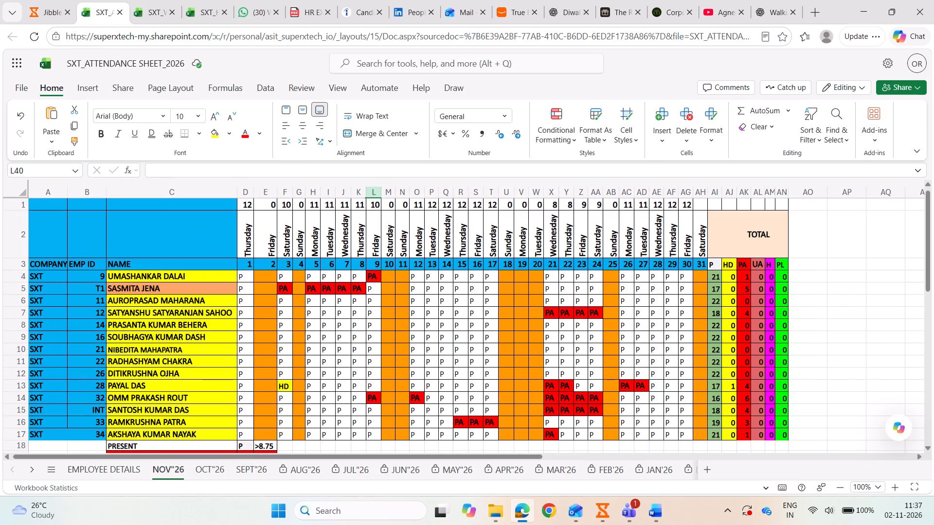
Clear the day 1 attendance mark in cell D4 for the first employee.
{"action": "left_click", "coordinate": [243, 277]}
{"action": "key", "text": "BackSpace"}
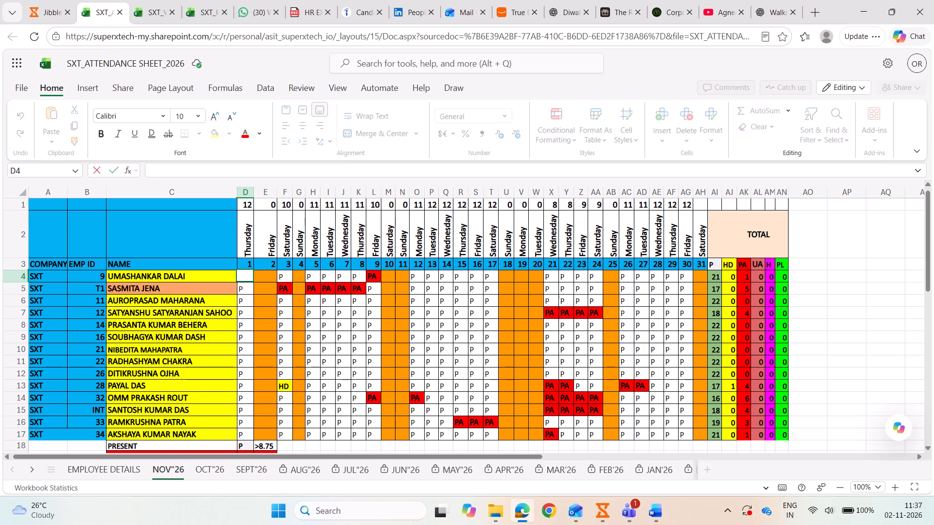
{"action": "left_click", "coordinate": [249, 275]}
{"action": "left_click", "coordinate": [241, 291]}
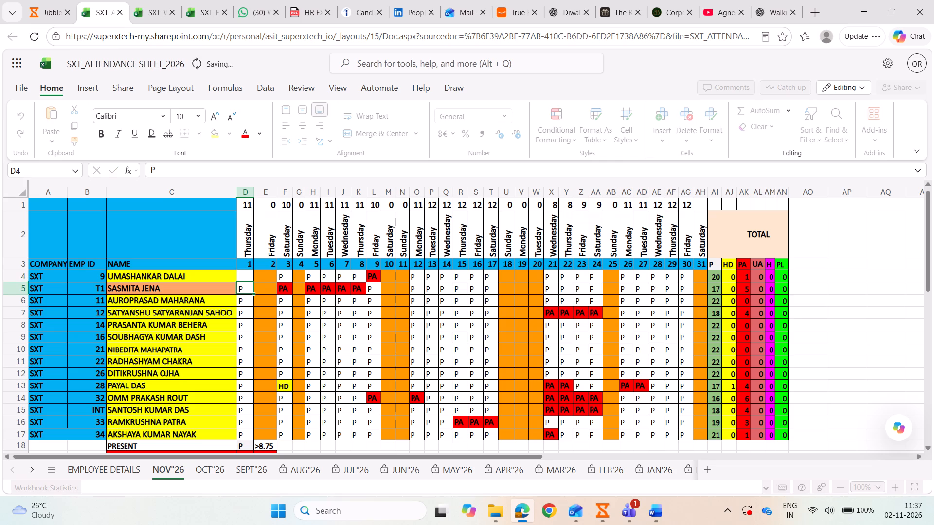
Copy the empty cell D4 and move it onto AB10 in the day 25 column.
{"action": "left_click", "coordinate": [246, 272]}
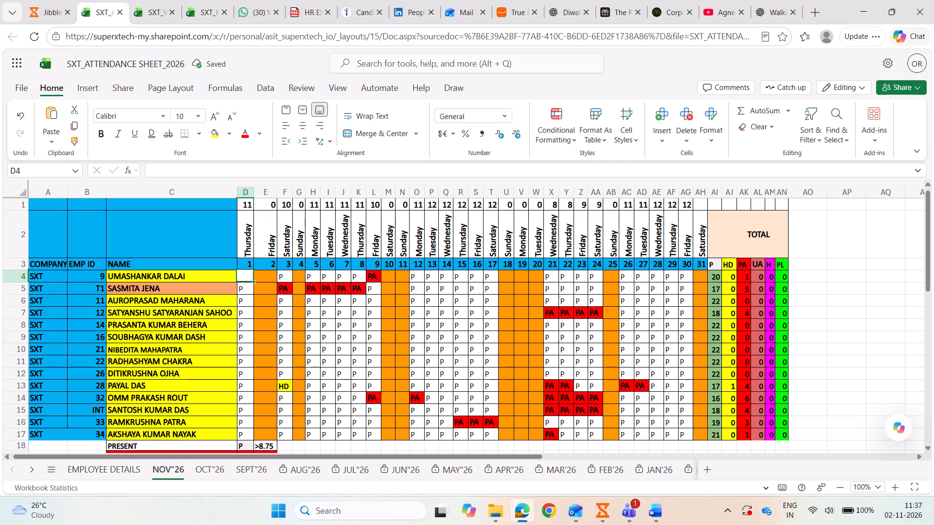
{"action": "key", "text": "ctrl+c"}
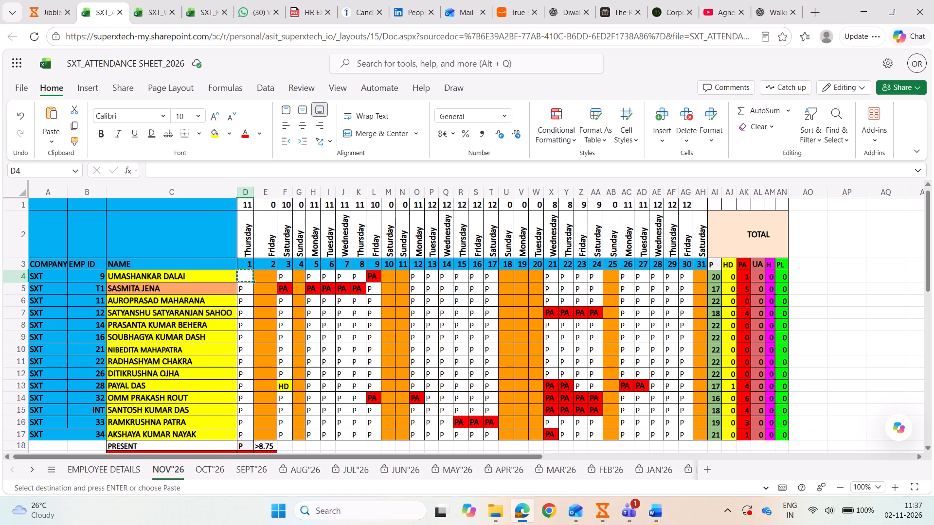
{"action": "left_click_drag", "start_coordinate": [251, 276], "coordinate": [602, 351]}
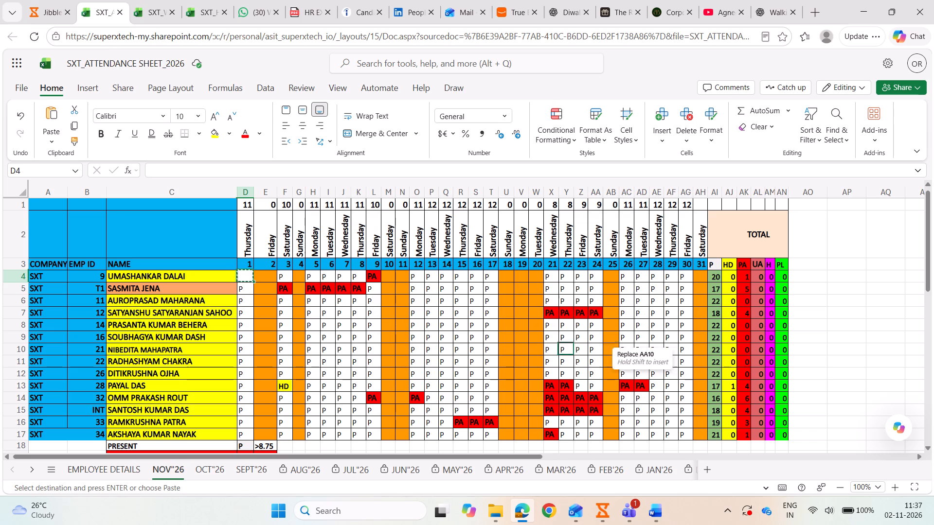
{"action": "left_click_drag", "start_coordinate": [602, 351], "coordinate": [609, 352]}
{"action": "left_click", "coordinate": [336, 360]}
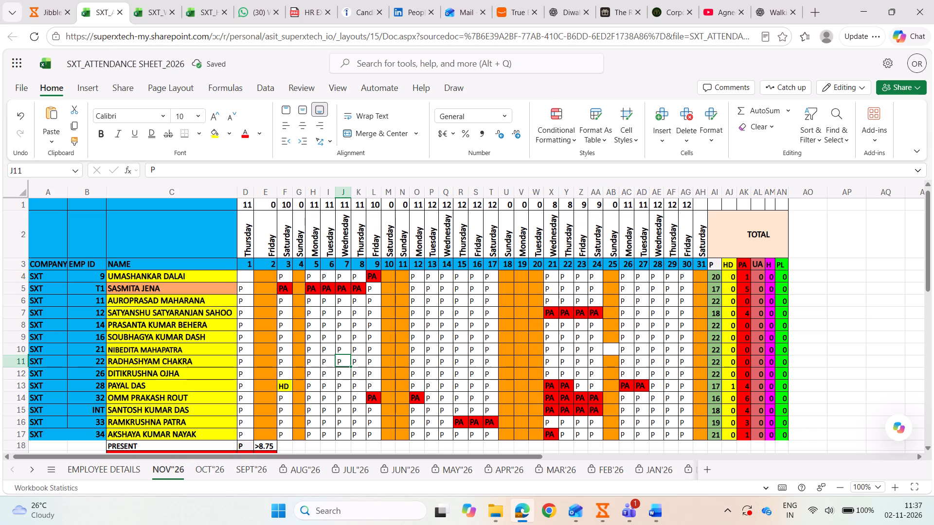
Copy the empty cell D4 and try to blank out the attendance marks in range D5:AH17.
{"action": "left_click", "coordinate": [247, 278]}
{"action": "key", "text": "ctrl+c"}
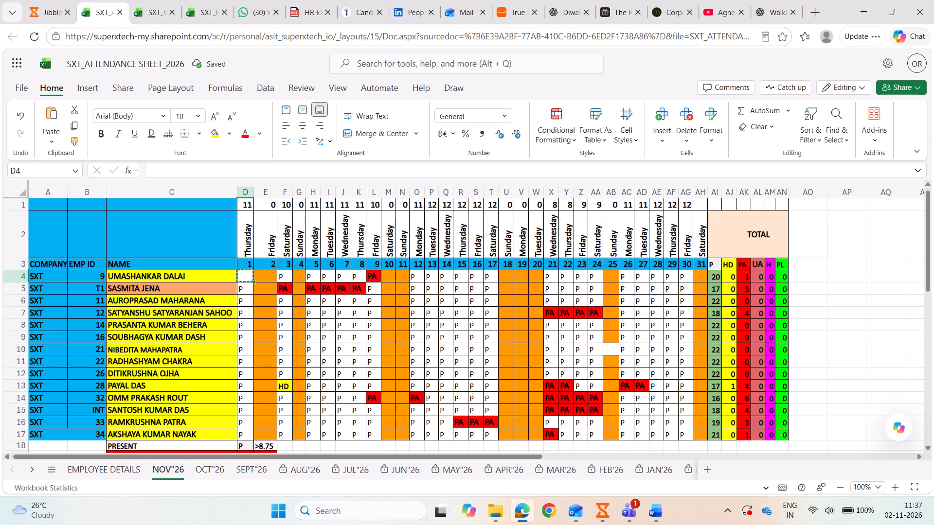
{"action": "left_click_drag", "start_coordinate": [248, 289], "coordinate": [693, 382]}
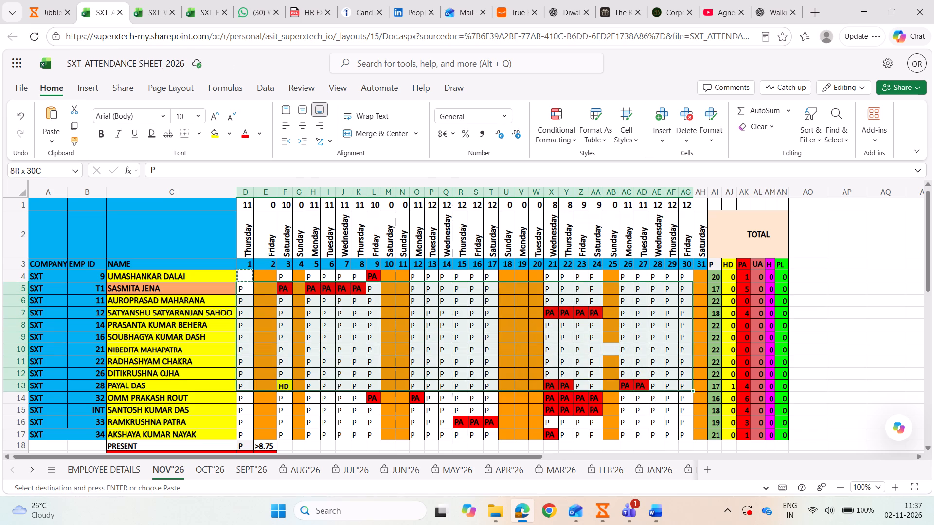
{"action": "left_click_drag", "start_coordinate": [693, 382], "coordinate": [695, 355]}
{"action": "key", "text": "BackSpace"}
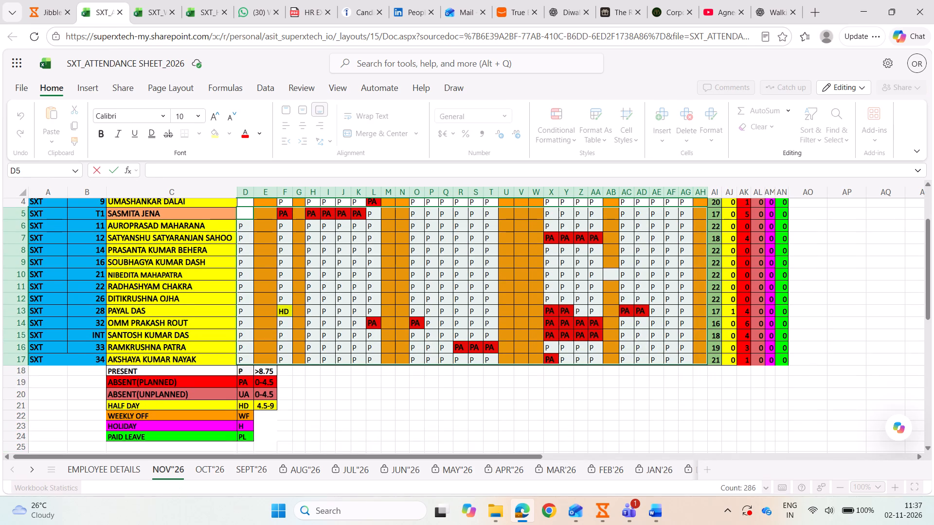
{"action": "key", "text": "ctrl+v"}
{"action": "scroll", "coordinate": [714, 375], "scroll_direction": "up", "scroll_amount": 3}
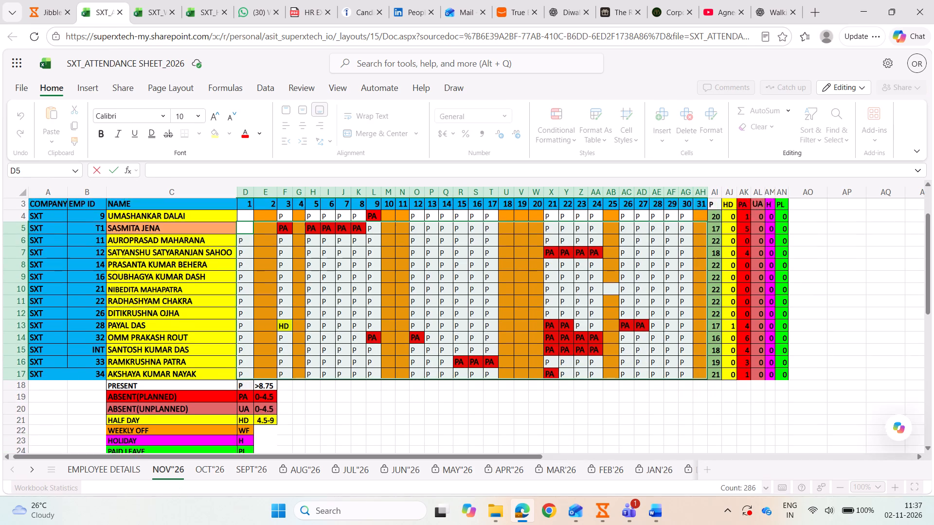
{"action": "left_click", "coordinate": [821, 326]}
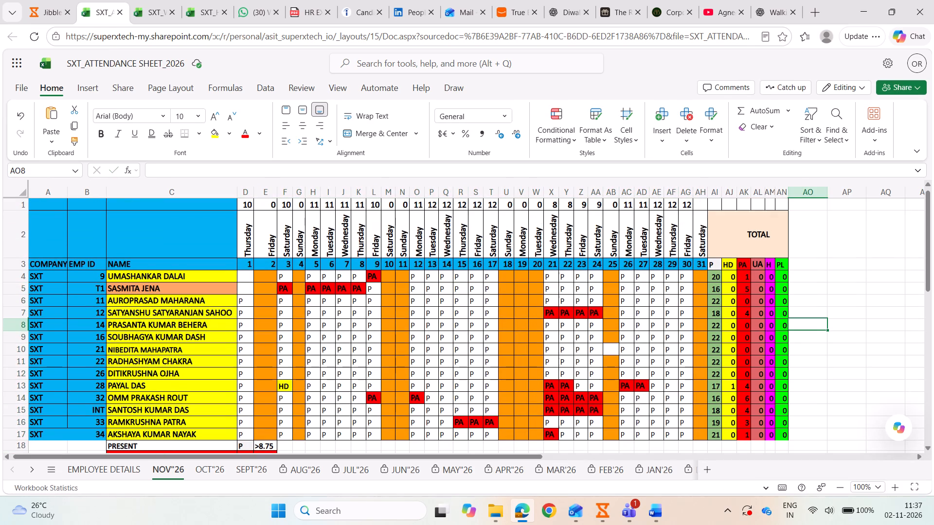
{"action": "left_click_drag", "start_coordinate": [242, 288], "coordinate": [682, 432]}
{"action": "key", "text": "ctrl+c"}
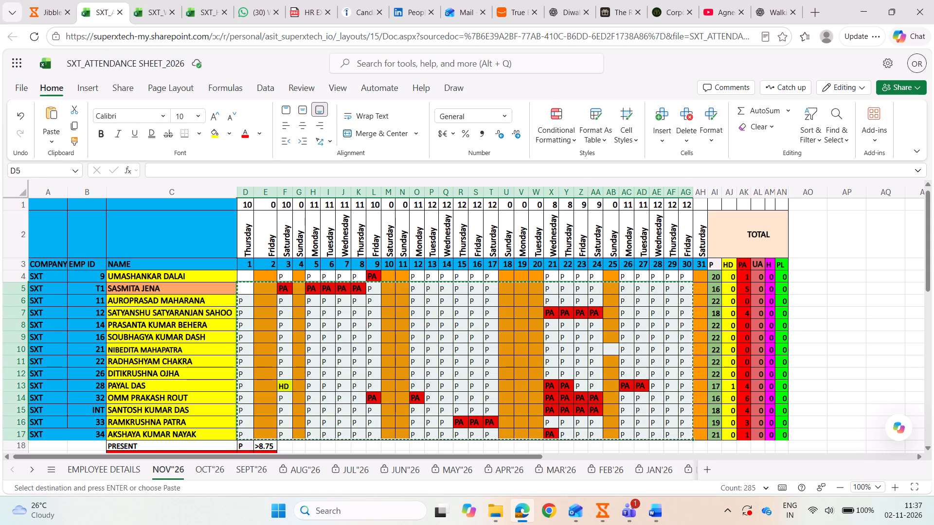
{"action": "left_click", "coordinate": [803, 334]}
Copy the empty cell D4 and paste it over D5:AG17 to blank out the attendance marks and fills.
{"action": "left_click", "coordinate": [251, 275]}
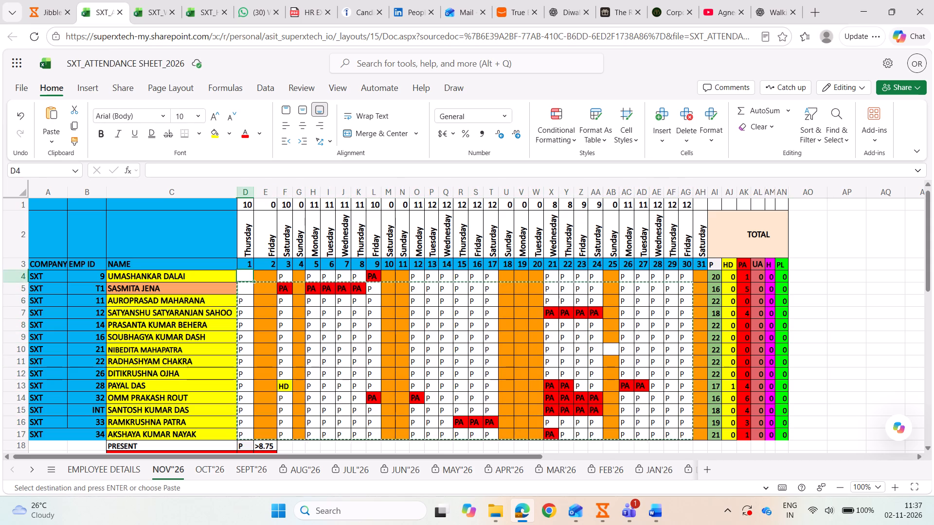
{"action": "key", "text": "ctrl+c"}
{"action": "left_click_drag", "start_coordinate": [248, 288], "coordinate": [671, 403]}
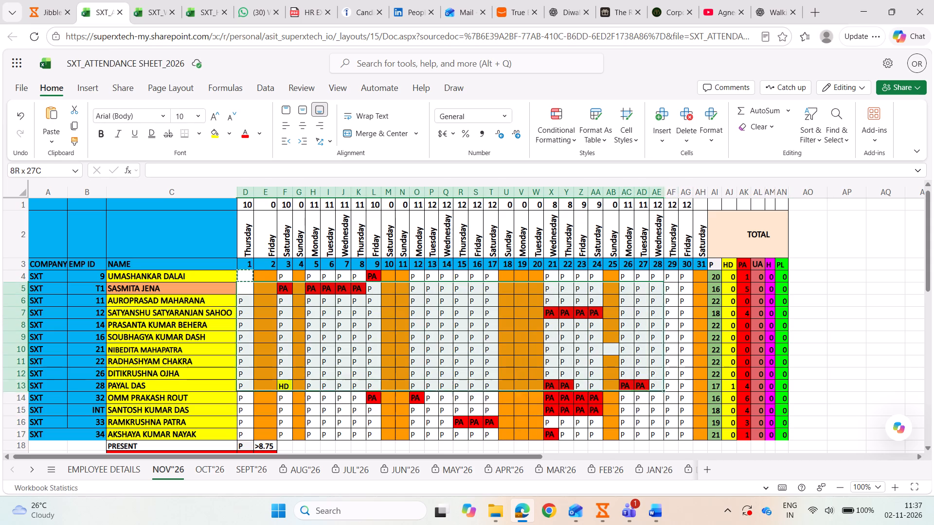
{"action": "left_click_drag", "start_coordinate": [671, 403], "coordinate": [684, 429]}
{"action": "key", "text": "ctrl+v"}
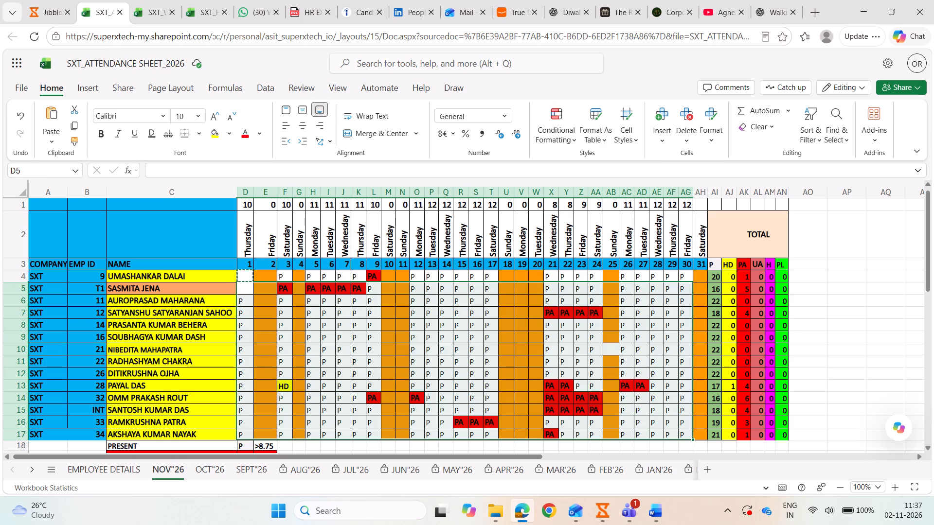
{"action": "left_click", "coordinate": [556, 372]}
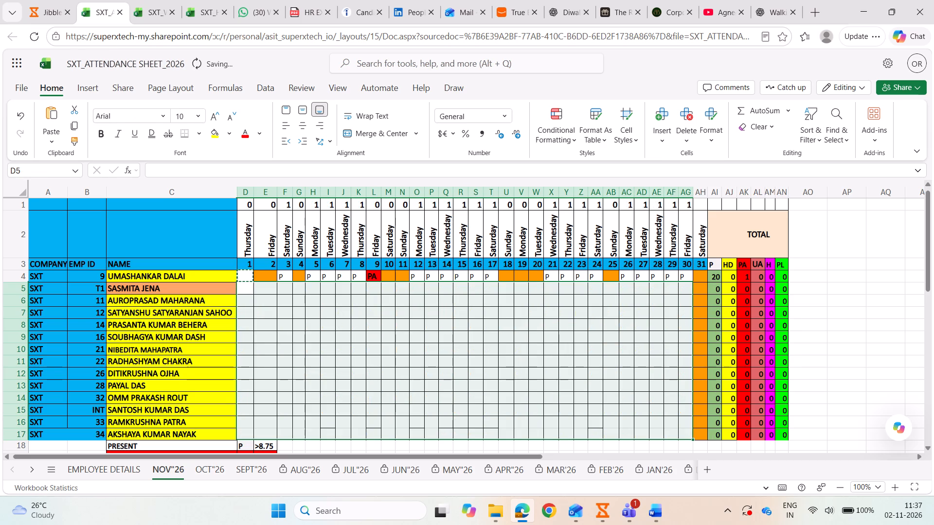
Paste the copied empty cell over E4:AG5 to blank out the first employee's remaining attendance marks.
{"action": "left_click_drag", "start_coordinate": [262, 274], "coordinate": [638, 286]}
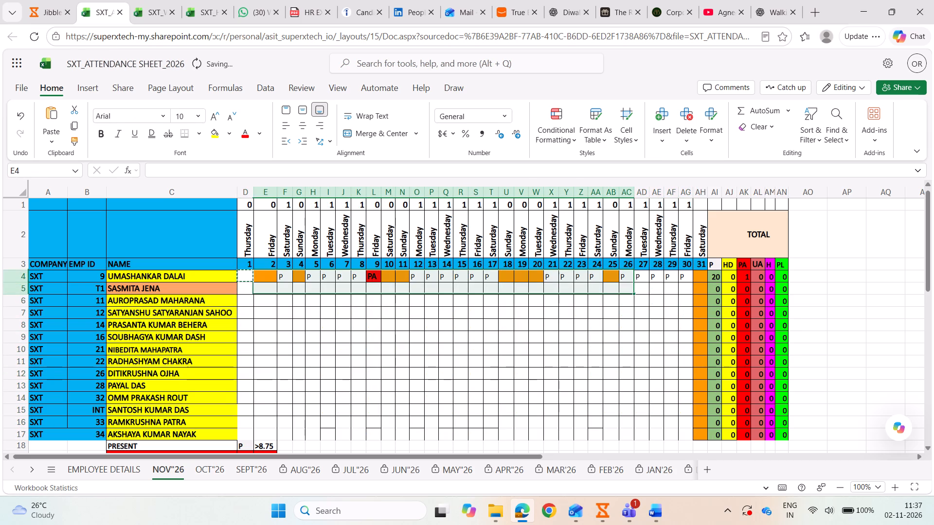
{"action": "left_click_drag", "start_coordinate": [638, 286], "coordinate": [686, 282]}
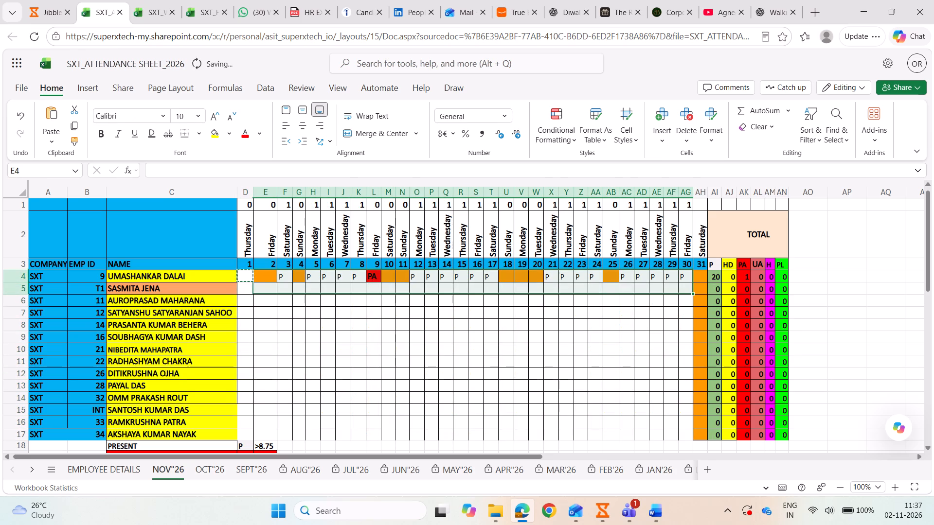
{"action": "key", "text": "ctrl+v"}
{"action": "left_click", "coordinate": [605, 363]}
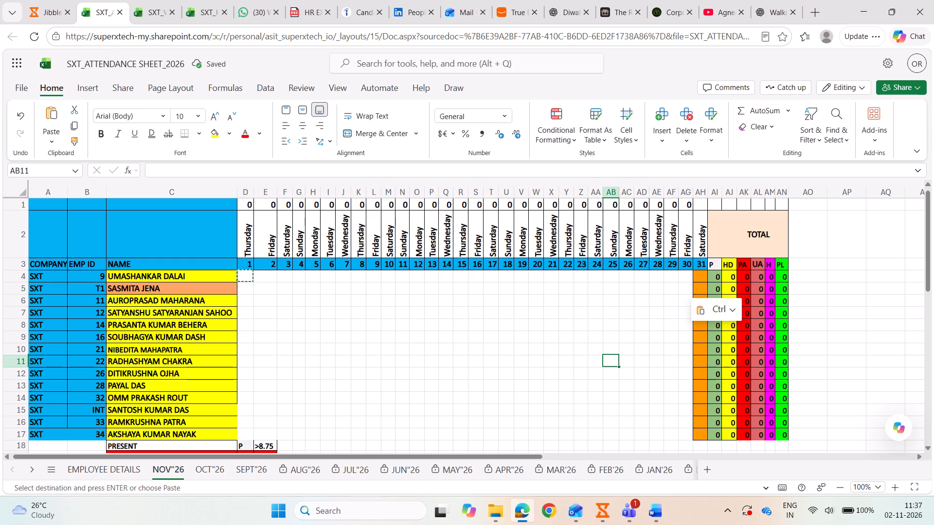
{"action": "double_click", "coordinate": [295, 311]}
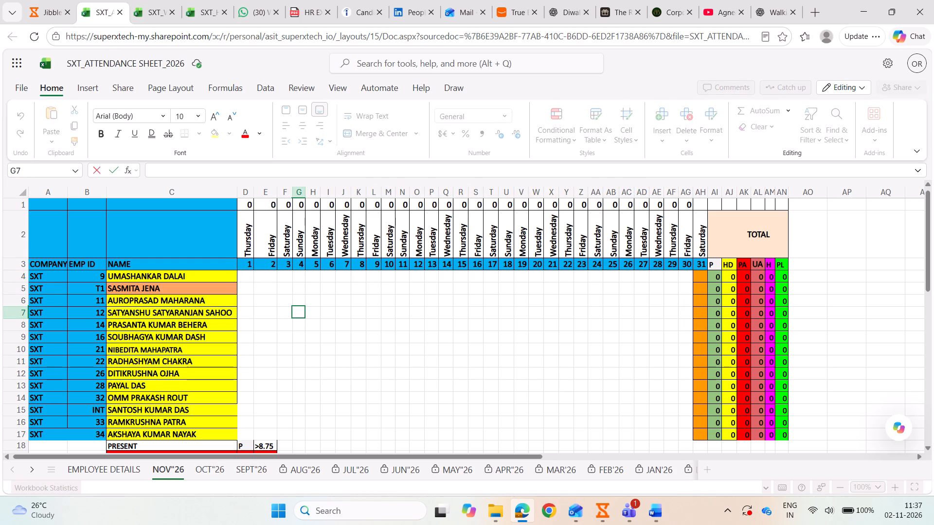
Apply all borders to the blank day grid D4:AG17.
{"action": "left_click_drag", "start_coordinate": [248, 278], "coordinate": [685, 432]}
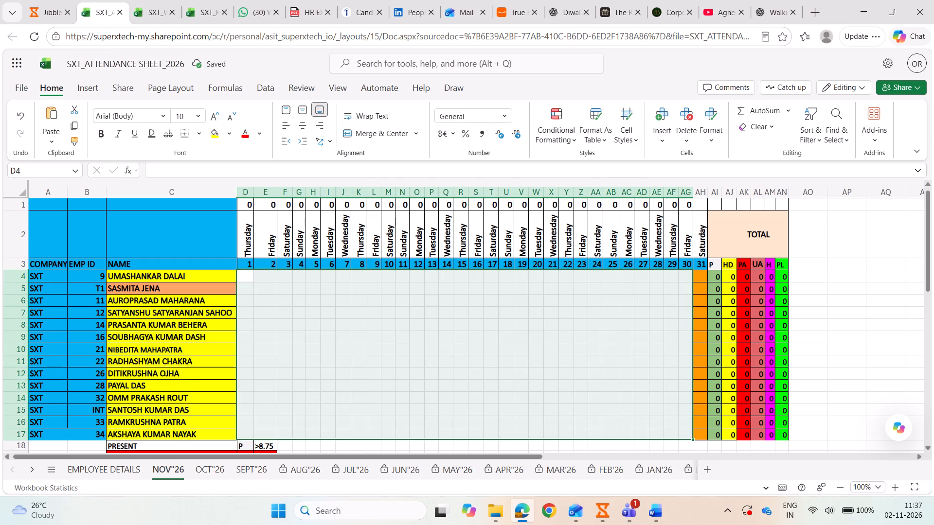
{"action": "left_click", "coordinate": [197, 131]}
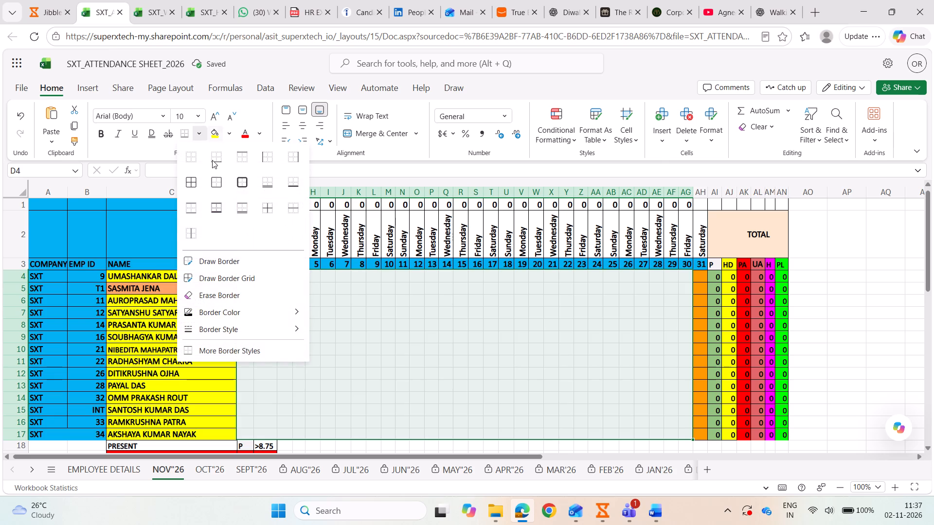
{"action": "left_click", "coordinate": [194, 179]}
{"action": "left_click", "coordinate": [361, 366]}
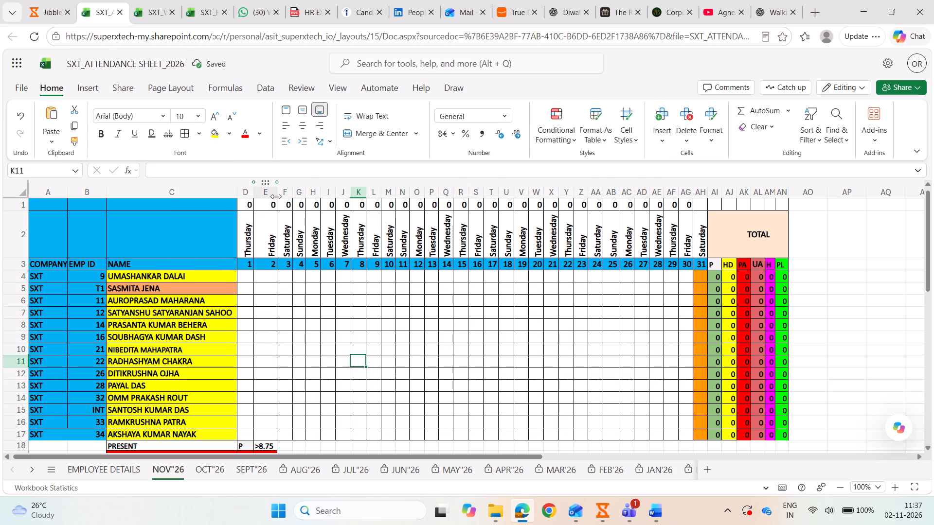
Narrow column E for day 2 to about the width of the other day columns.
{"action": "double_click", "coordinate": [276, 195]}
{"action": "left_click_drag", "start_coordinate": [276, 195], "coordinate": [269, 199]}
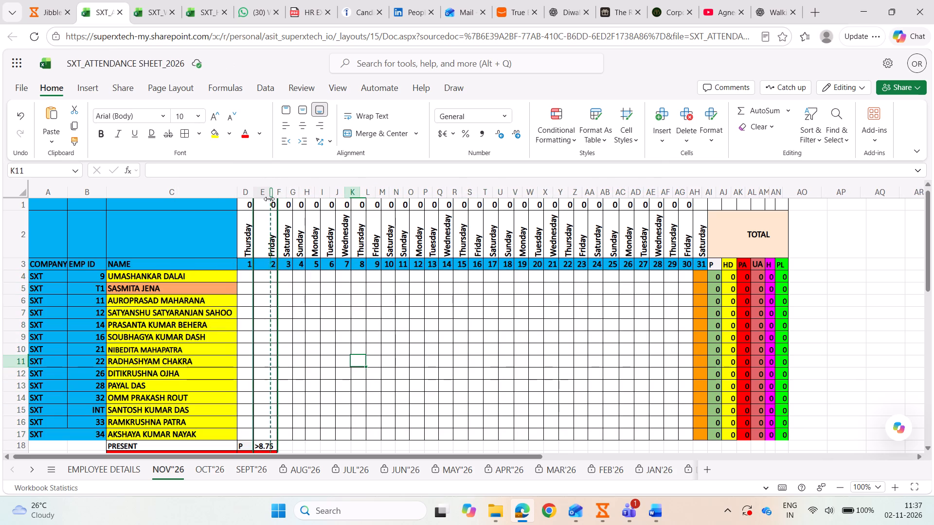
{"action": "left_click_drag", "start_coordinate": [269, 199], "coordinate": [267, 201]}
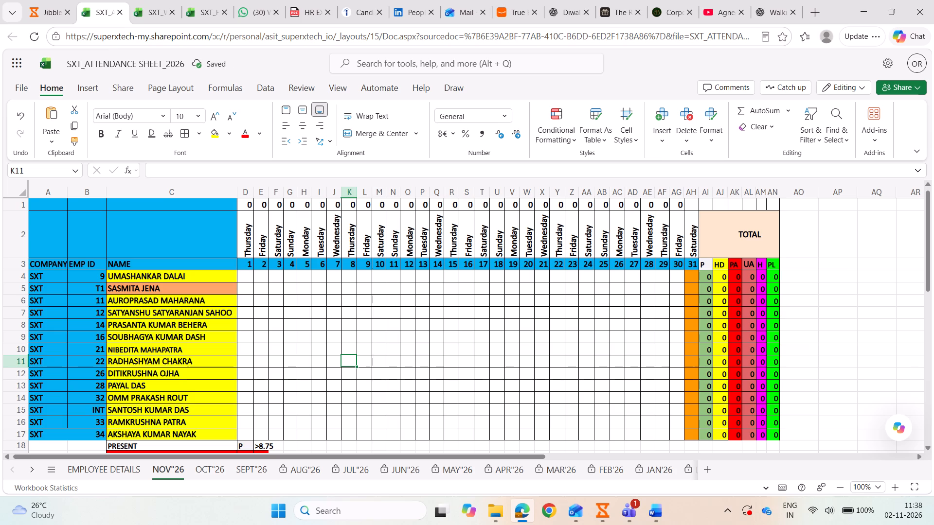
{"action": "scroll", "coordinate": [291, 304], "scroll_direction": "up", "scroll_amount": 4}
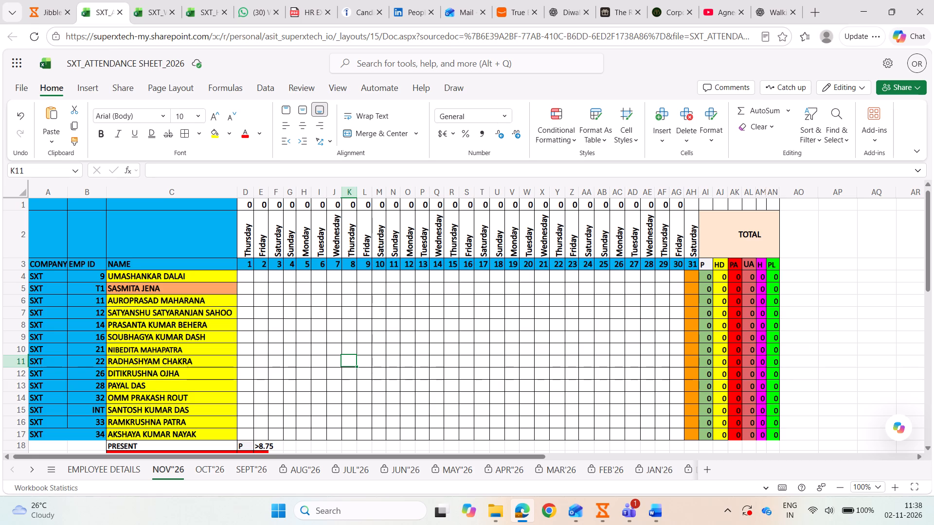
Copy the Monday header from H2 to day 2 in E2 and the Sunday header from G2 to day 1 in D2.
{"action": "left_click", "coordinate": [307, 246]}
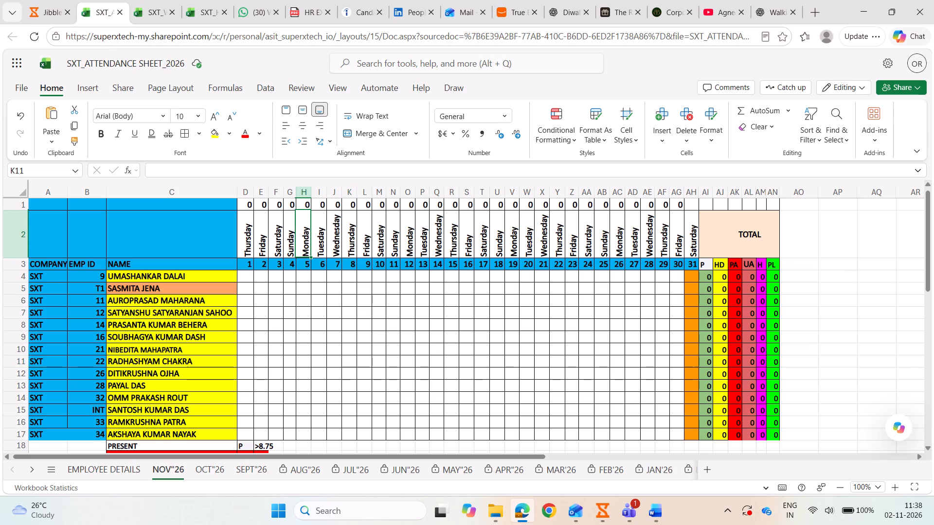
{"action": "key", "text": "ctrl+c"}
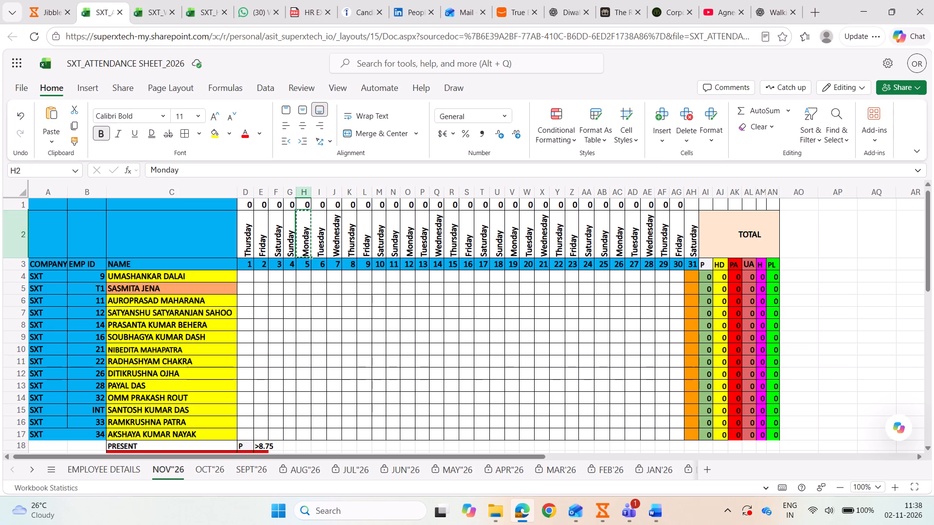
{"action": "left_click", "coordinate": [263, 240]}
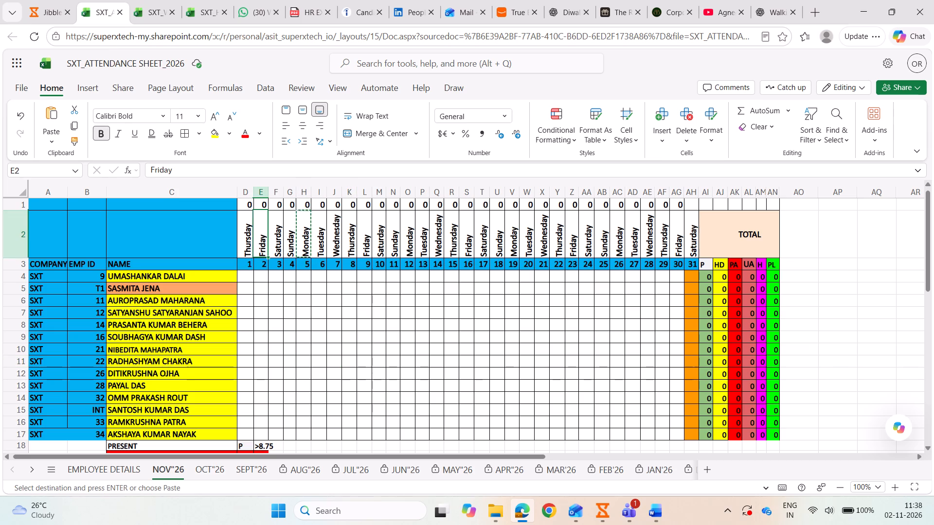
{"action": "key", "text": "ctrl+v"}
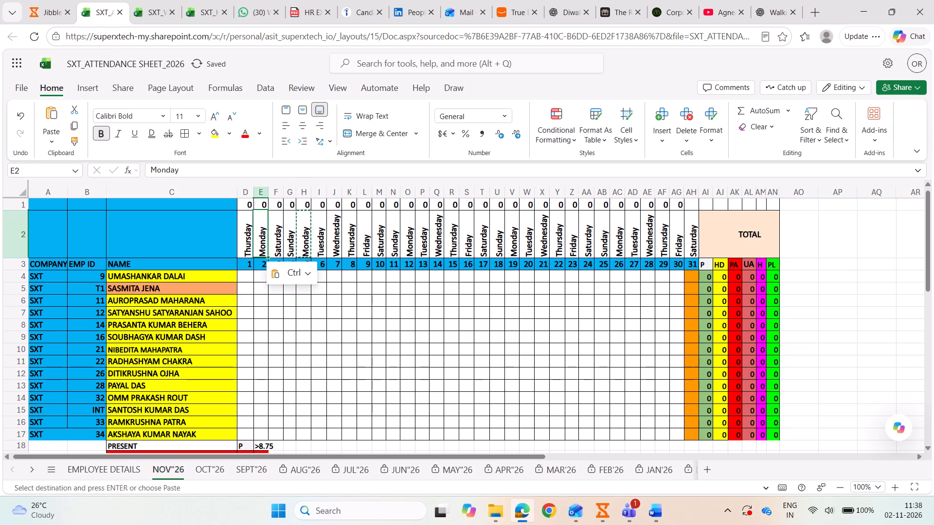
{"action": "left_click", "coordinate": [289, 243]}
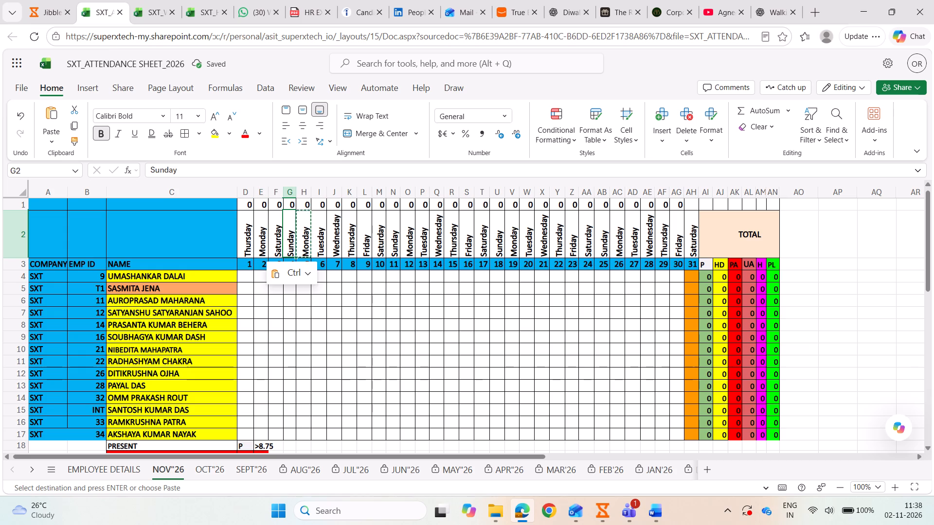
{"action": "key", "text": "ctrl+c"}
{"action": "left_click", "coordinate": [249, 248]}
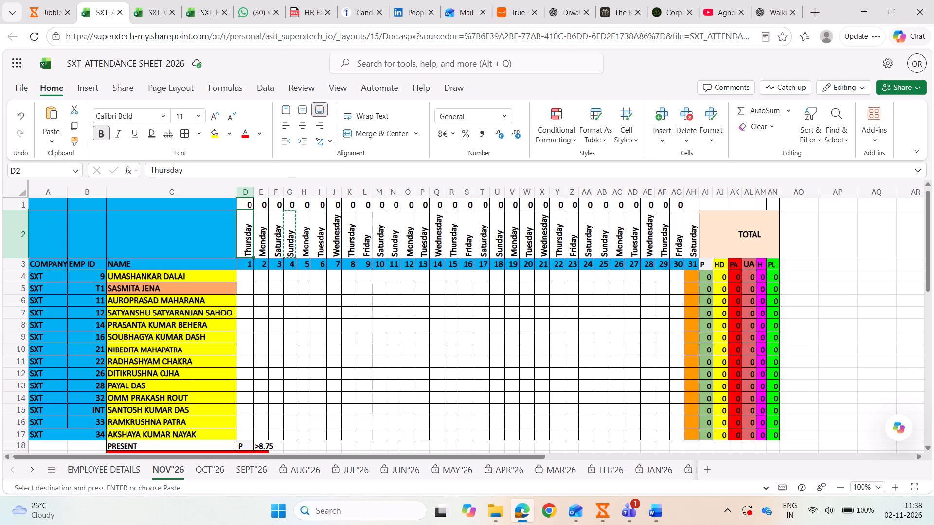
{"action": "key", "text": "ctrl+v"}
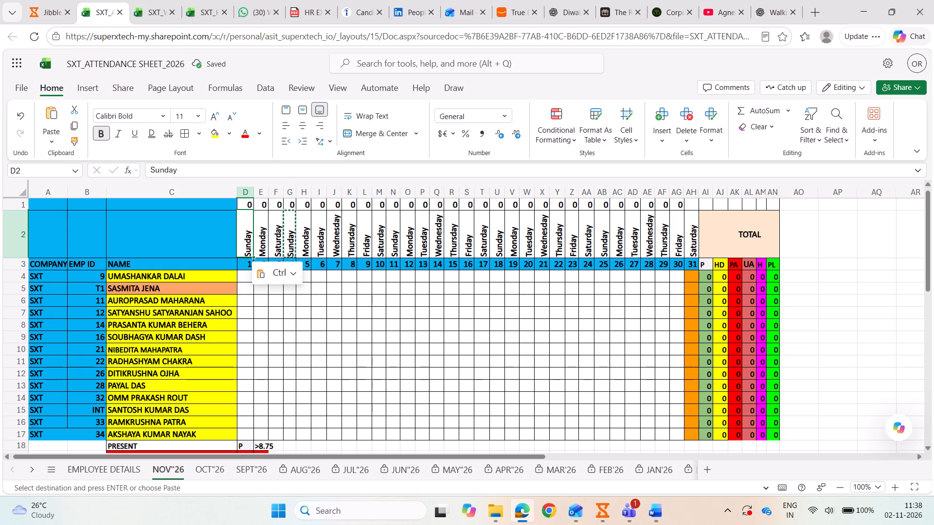
Fill the weekday series from D2:E2 across row 2 to AH2 for day 31.
{"action": "left_click_drag", "start_coordinate": [247, 244], "coordinate": [260, 243]}
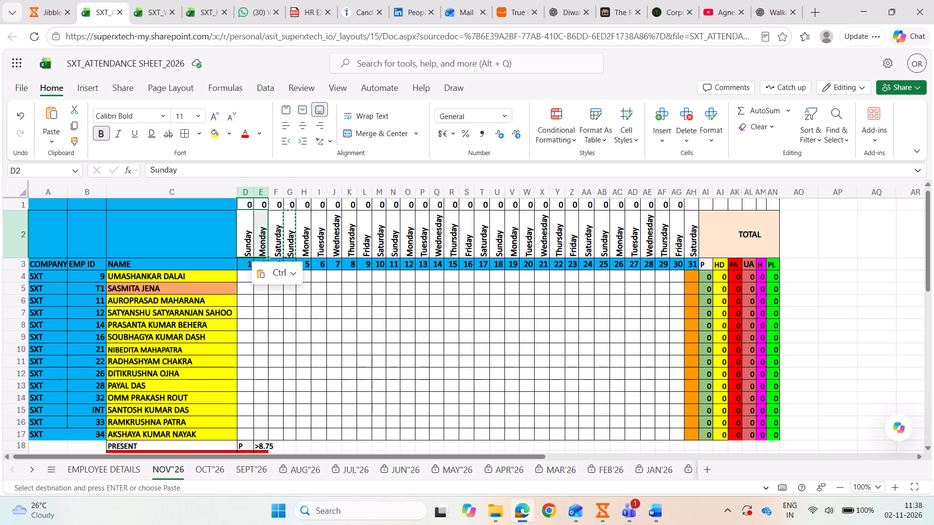
{"action": "left_click_drag", "start_coordinate": [268, 257], "coordinate": [611, 259]}
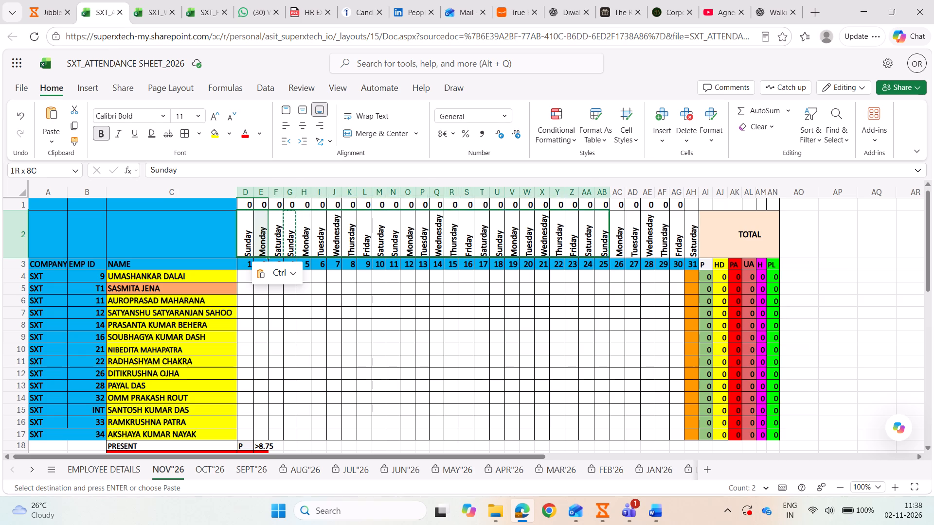
{"action": "left_click_drag", "start_coordinate": [611, 259], "coordinate": [690, 252]}
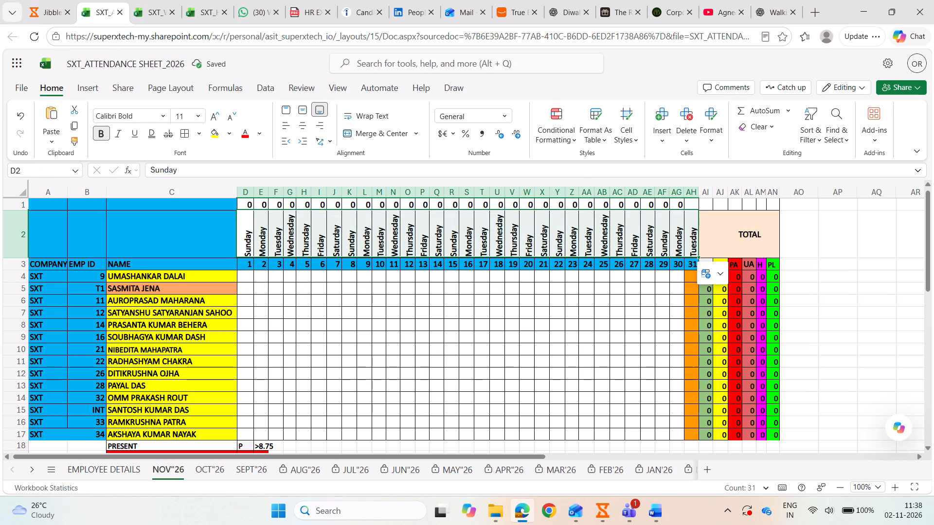
{"action": "left_click", "coordinate": [824, 300]}
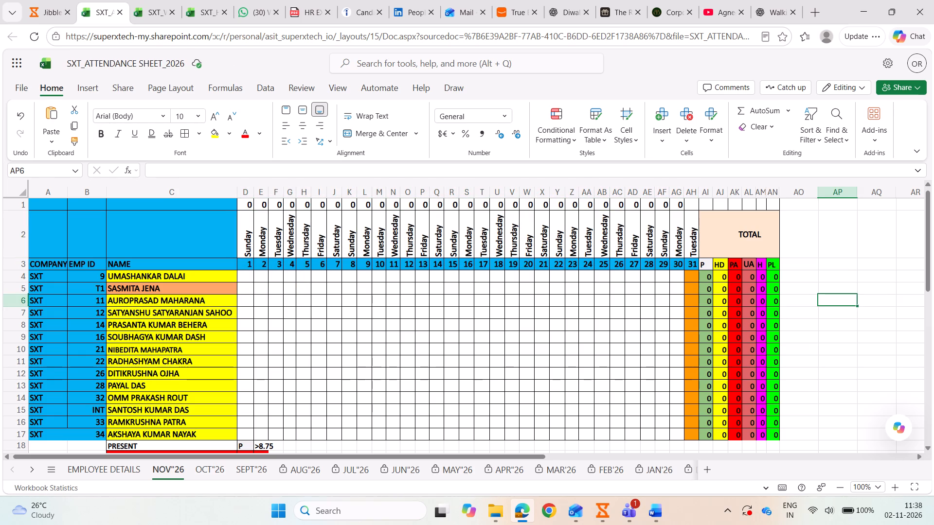
Delete column AH holding day 31.
{"action": "left_click", "coordinate": [692, 192]}
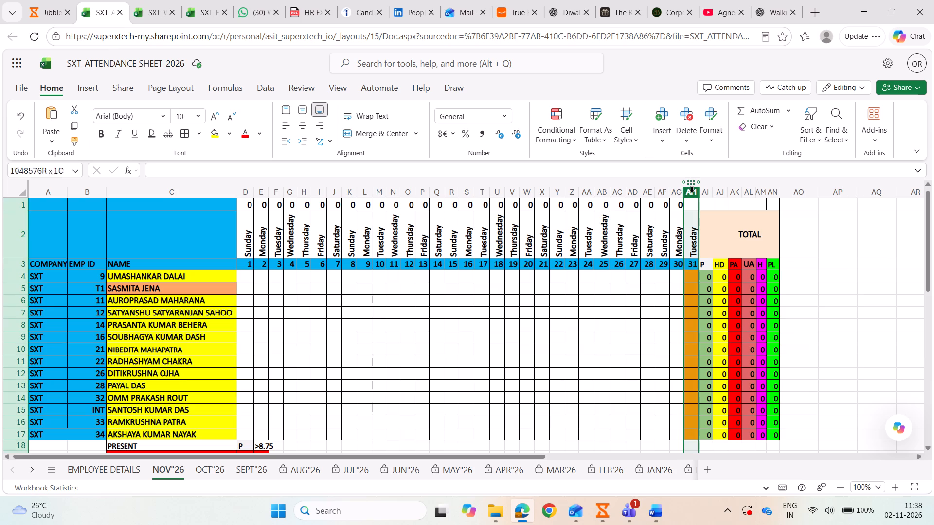
{"action": "left_click", "coordinate": [687, 111]}
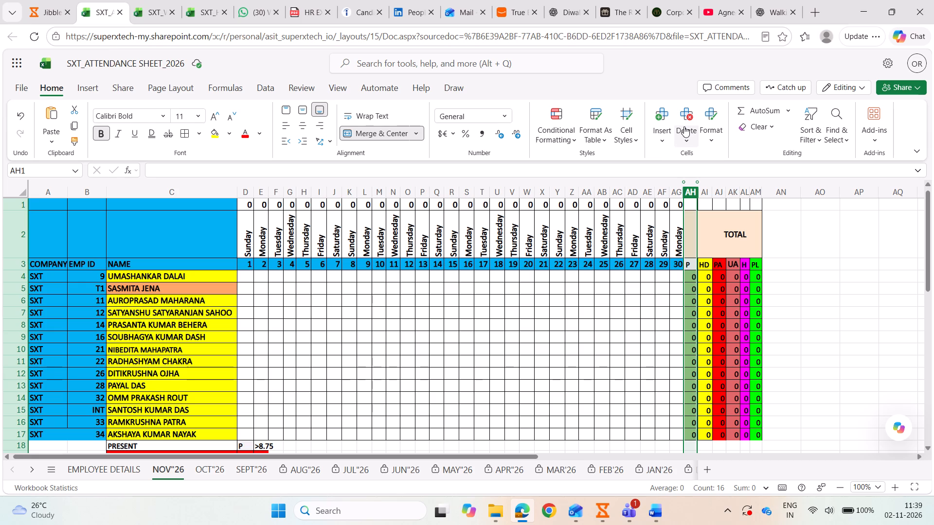
{"action": "left_click", "coordinate": [844, 274]}
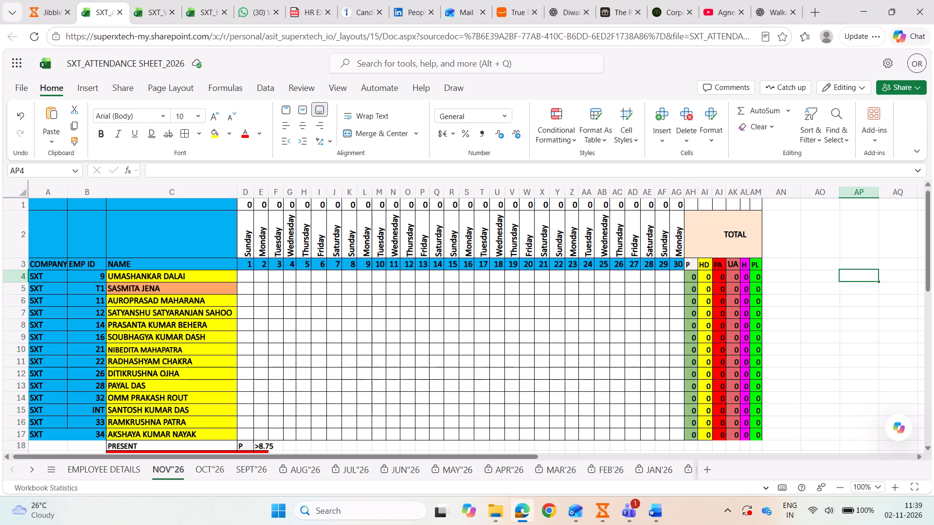
Copy the orange off-day cell AH4 from the OCT'26 tab and paste it onto D4:D17 under day 1 in NOV'26.
{"action": "left_click", "coordinate": [207, 467]}
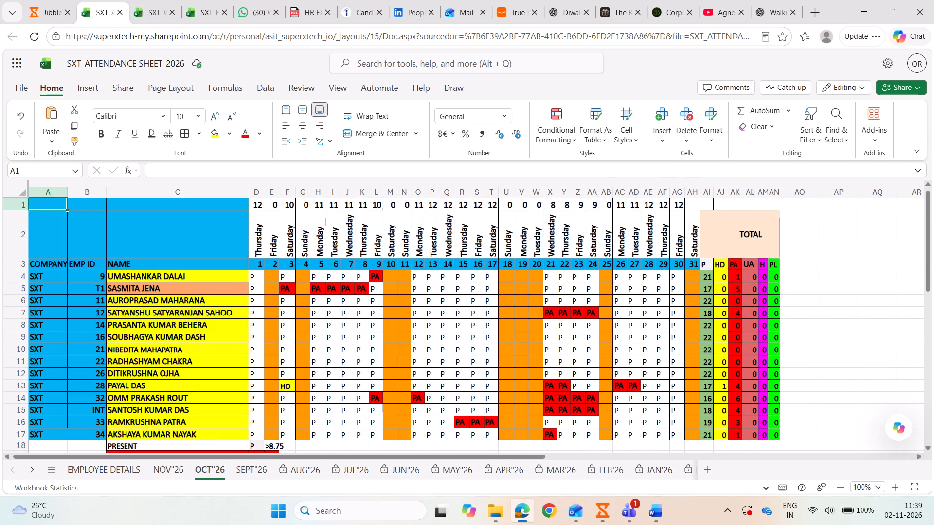
{"action": "left_click", "coordinate": [694, 279]}
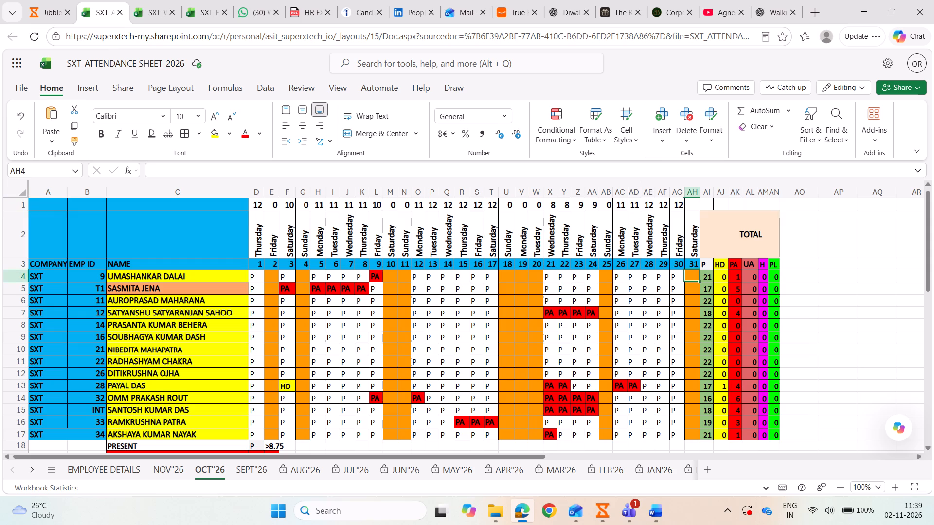
{"action": "key", "text": "ctrl+c"}
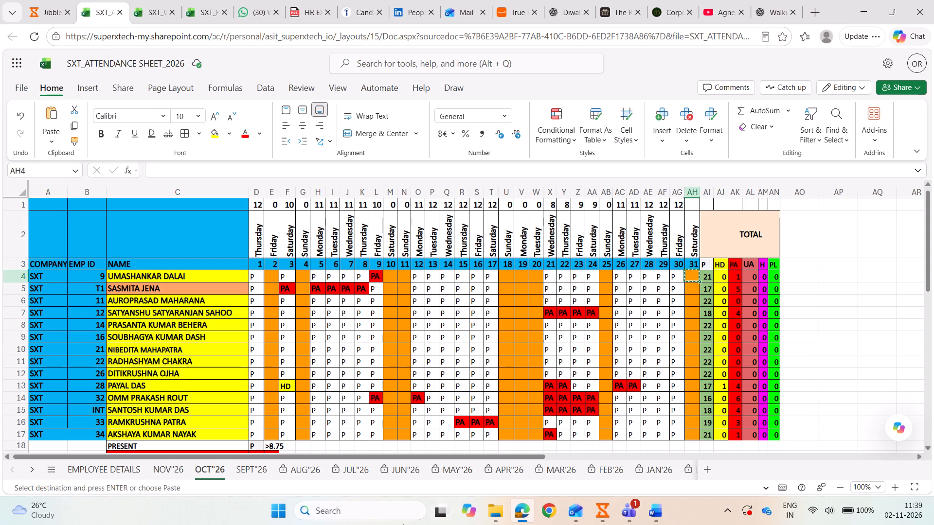
{"action": "left_click", "coordinate": [163, 470]}
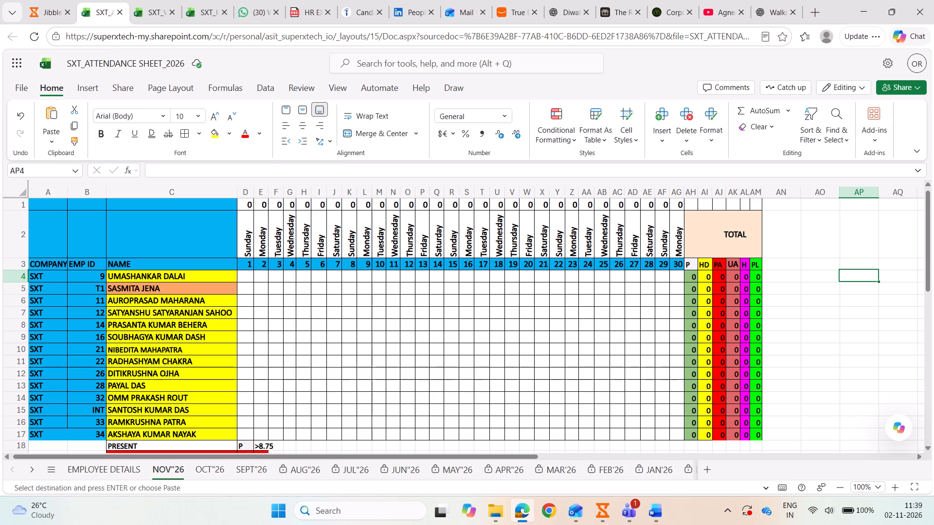
{"action": "left_click_drag", "start_coordinate": [248, 274], "coordinate": [252, 428]}
{"action": "key", "text": "ctrl+v"}
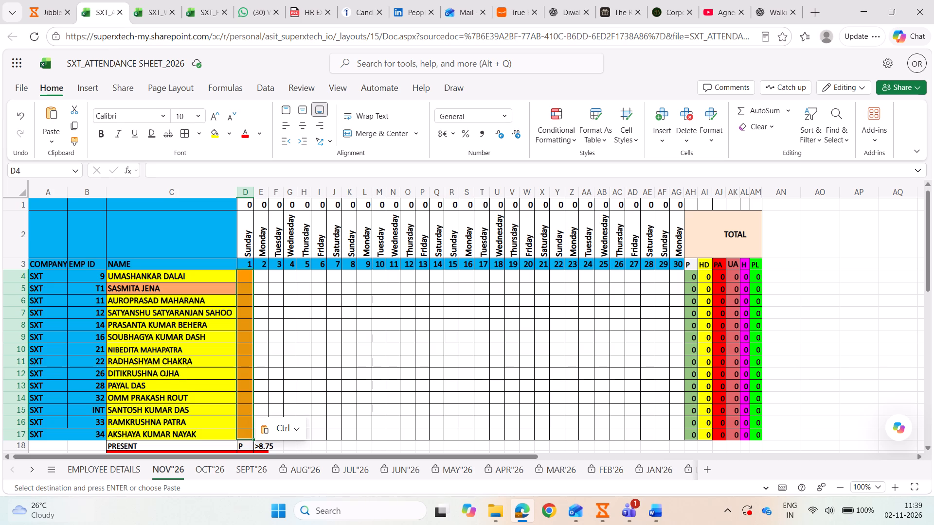
Paste the copied orange off-day cell onto K4:K17 under day 8 and Q4:R17 under days 14 and 15.
{"action": "left_click_drag", "start_coordinate": [353, 274], "coordinate": [342, 421]}
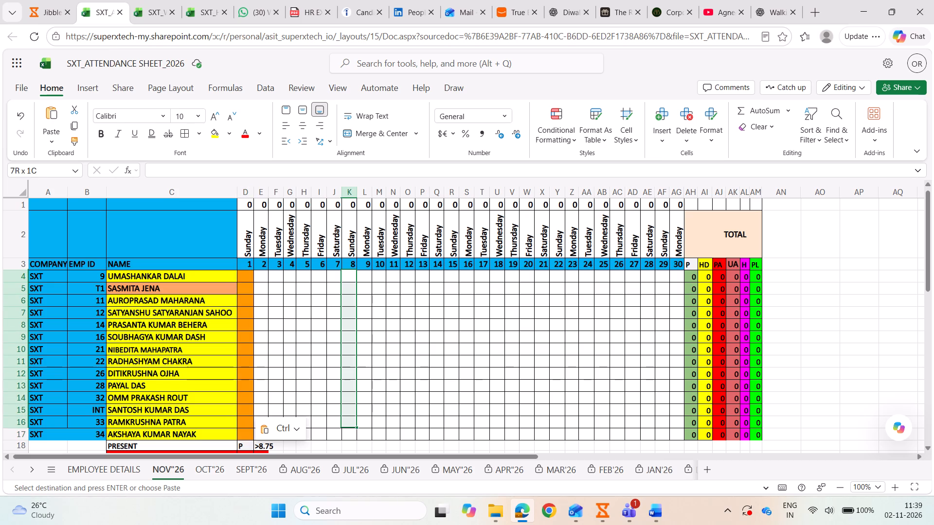
{"action": "left_click_drag", "start_coordinate": [342, 421], "coordinate": [345, 437]}
{"action": "key", "text": "ctrl+v"}
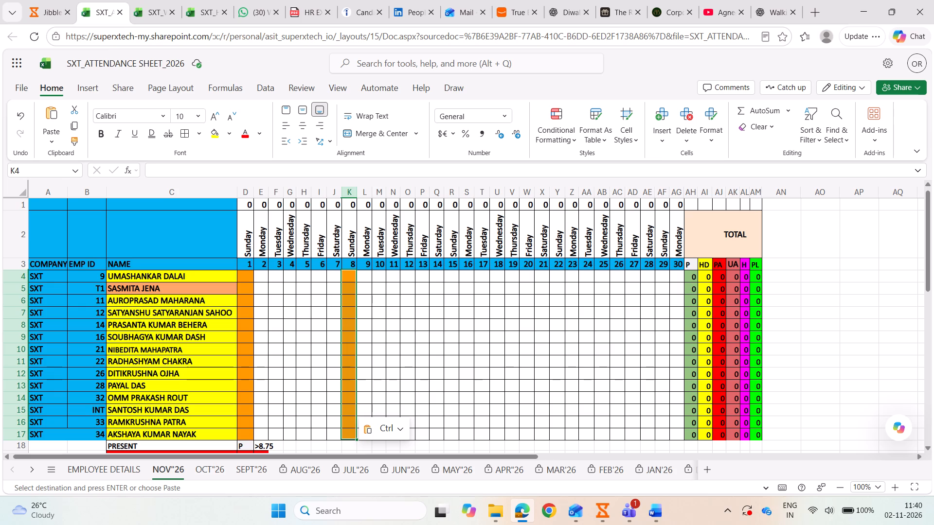
{"action": "left_click_drag", "start_coordinate": [435, 270], "coordinate": [464, 291]}
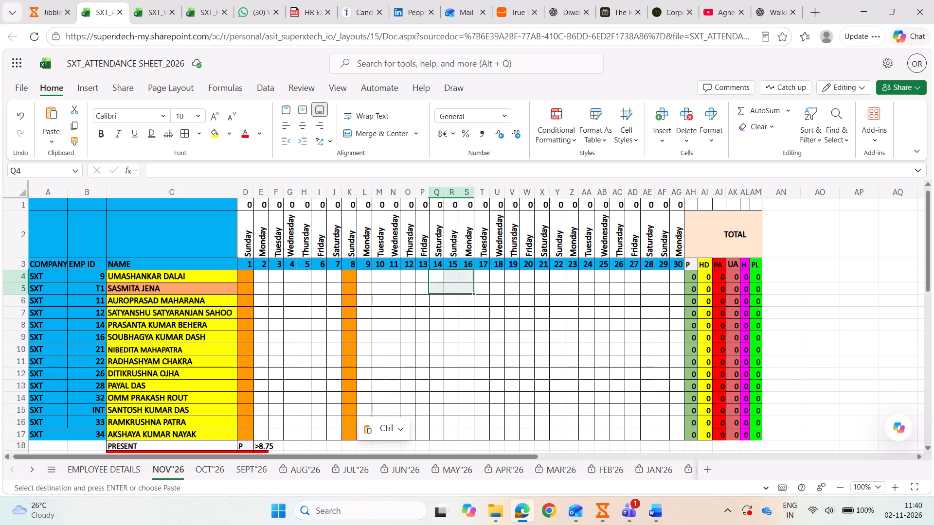
{"action": "left_click_drag", "start_coordinate": [464, 291], "coordinate": [454, 433]}
{"action": "key", "text": "ctrl+v"}
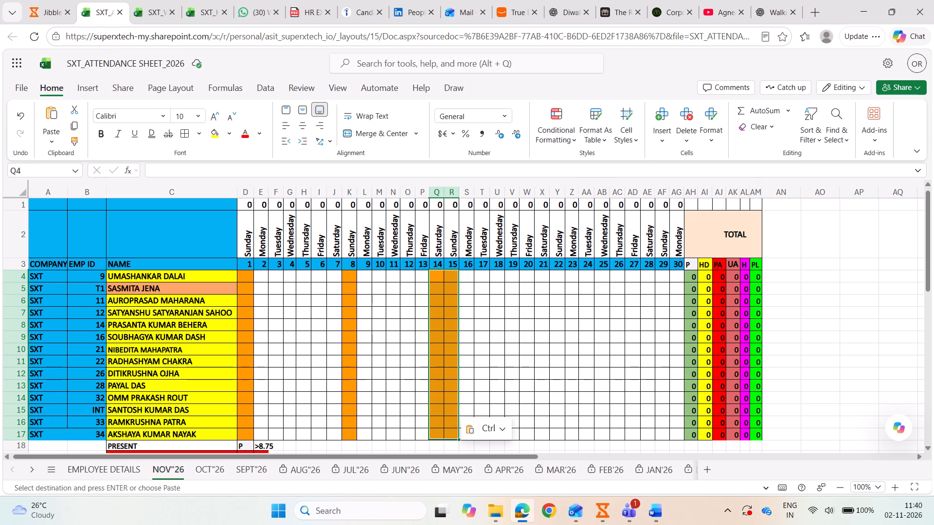
Paste the orange off-day cell onto AE4:AF17 under Saturday 28 and Sunday 29.
{"action": "left_click_drag", "start_coordinate": [648, 275], "coordinate": [659, 274]}
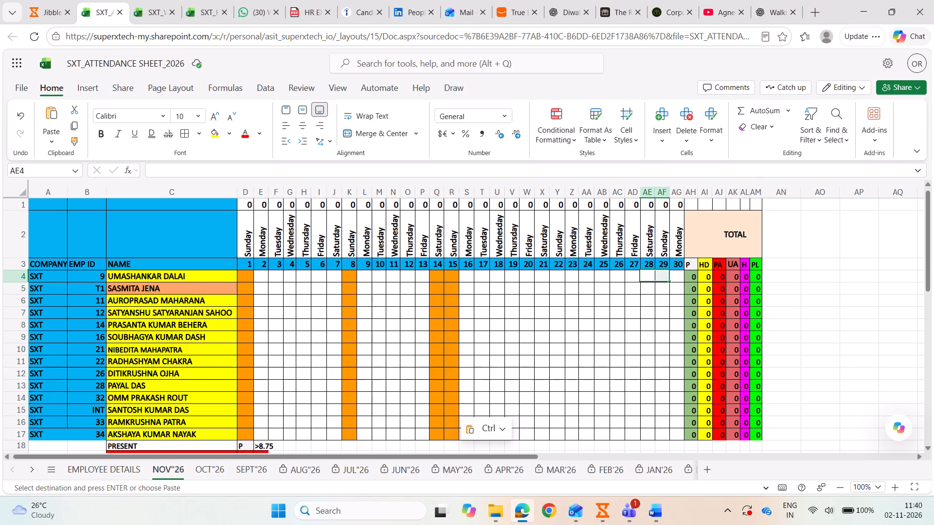
{"action": "left_click_drag", "start_coordinate": [659, 274], "coordinate": [663, 433]}
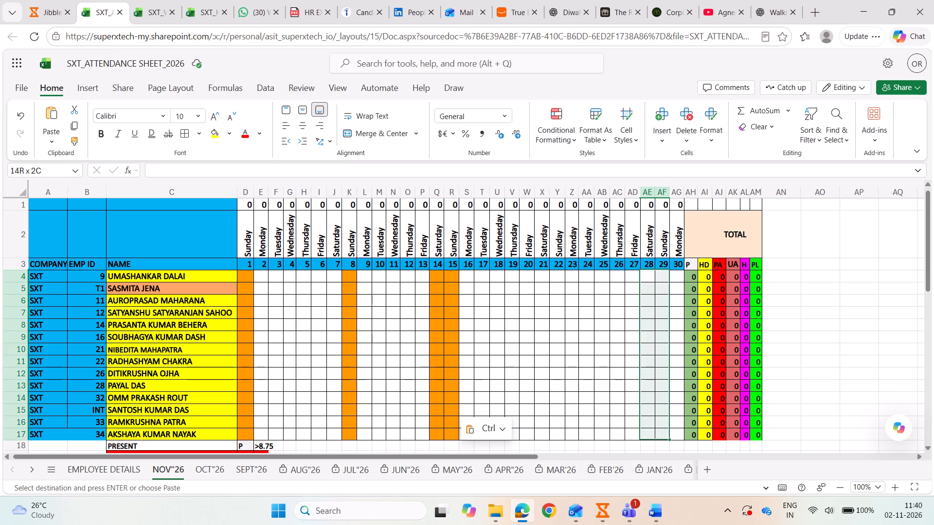
{"action": "left_click_drag", "start_coordinate": [663, 433], "coordinate": [664, 433]}
{"action": "key", "text": "ctrl+v"}
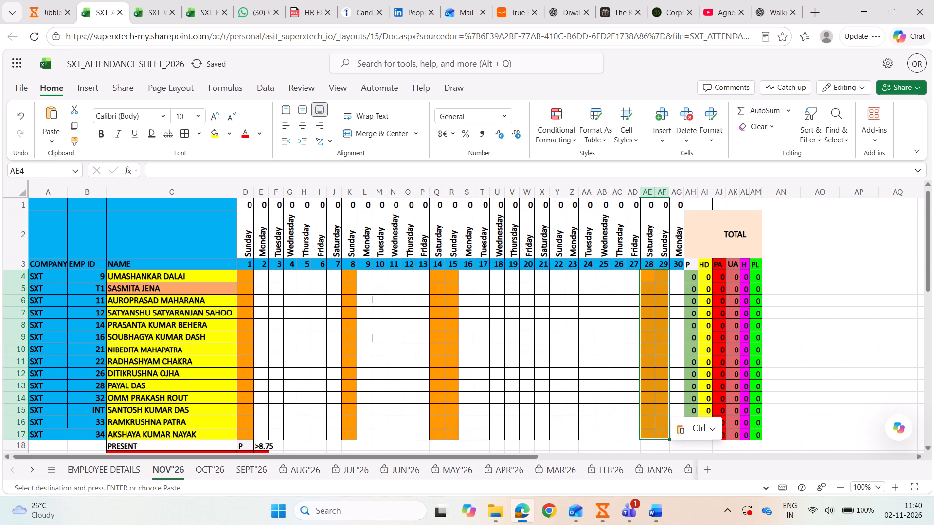
{"action": "left_click", "coordinate": [832, 388]}
Check the grid for remaining off-days and paste the orange off-day cell onto Y4:Y17 under Sunday 22.
{"action": "scroll", "coordinate": [332, 354], "scroll_direction": "up", "scroll_amount": 2}
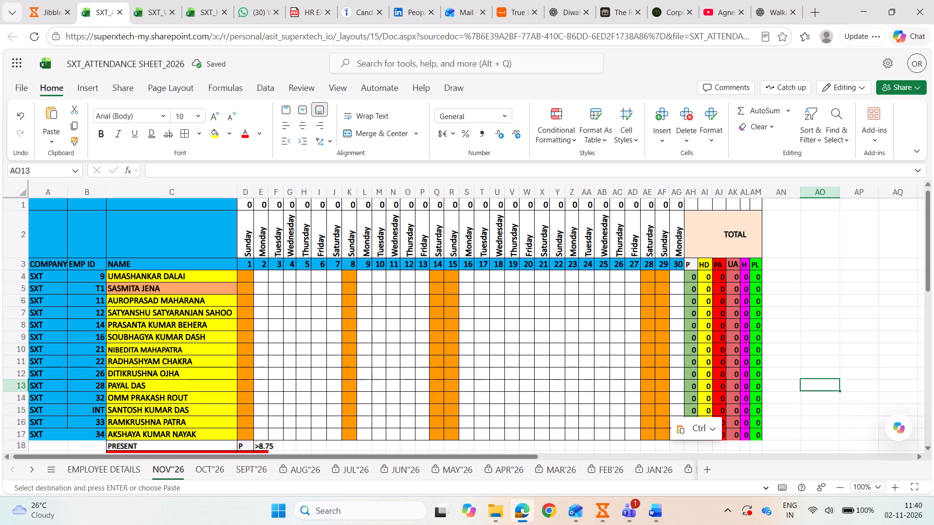
{"action": "scroll", "coordinate": [332, 356], "scroll_direction": "down", "scroll_amount": 2}
{"action": "scroll", "coordinate": [334, 358], "scroll_direction": "up", "scroll_amount": 3}
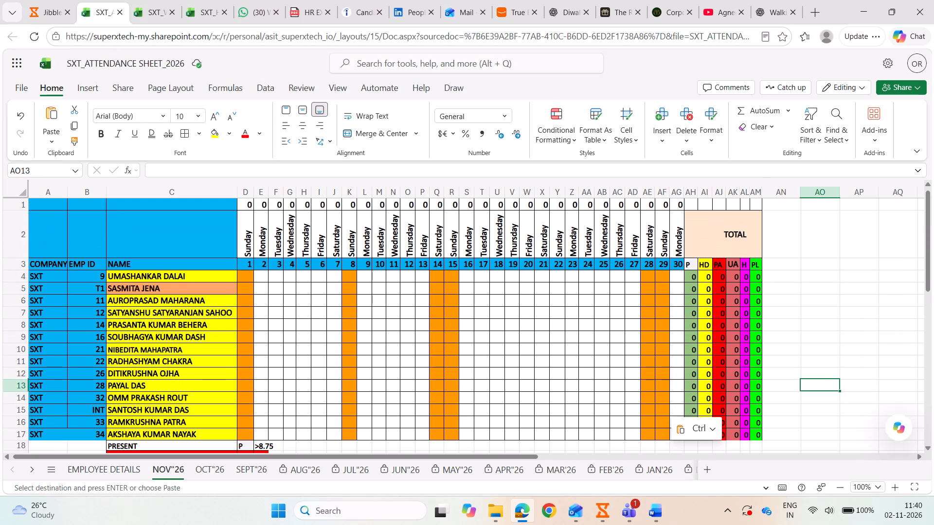
{"action": "scroll", "coordinate": [334, 357], "scroll_direction": "down", "scroll_amount": 1}
{"action": "scroll", "coordinate": [334, 357], "scroll_direction": "up", "scroll_amount": 1}
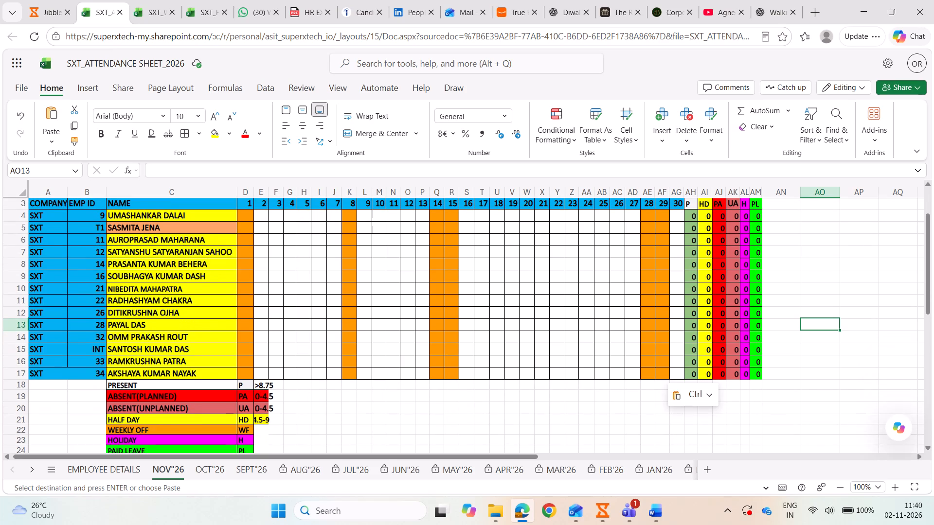
{"action": "scroll", "coordinate": [335, 356], "scroll_direction": "up", "scroll_amount": 1}
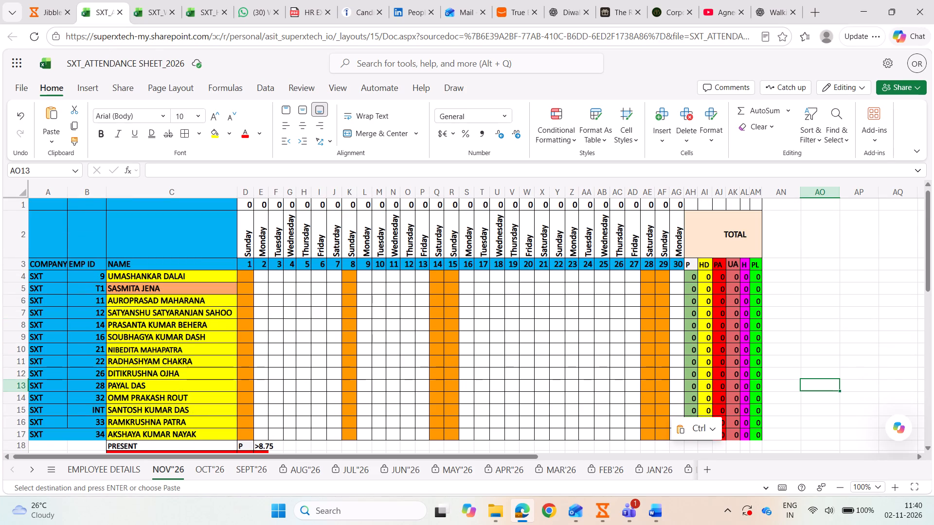
{"action": "left_click_drag", "start_coordinate": [557, 280], "coordinate": [557, 441]}
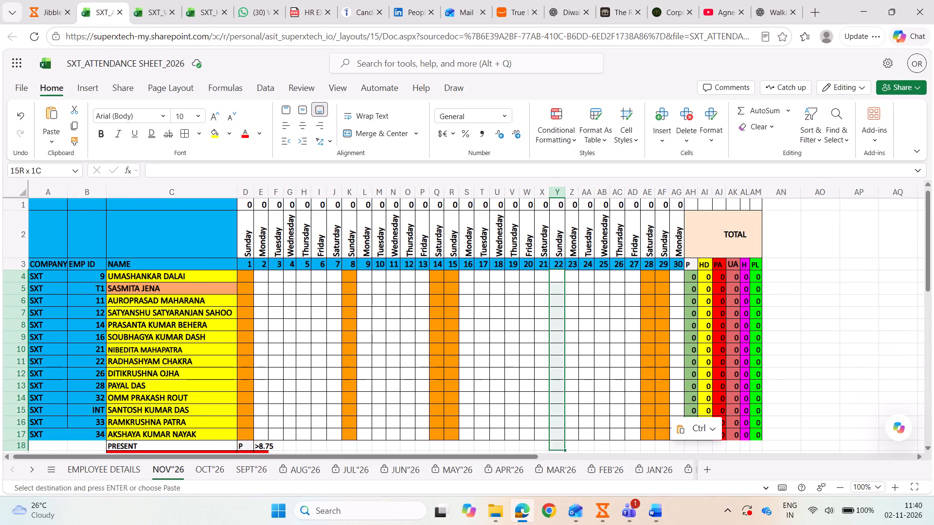
{"action": "left_click_drag", "start_coordinate": [557, 441], "coordinate": [557, 434]}
{"action": "key", "text": "ctrl+v"}
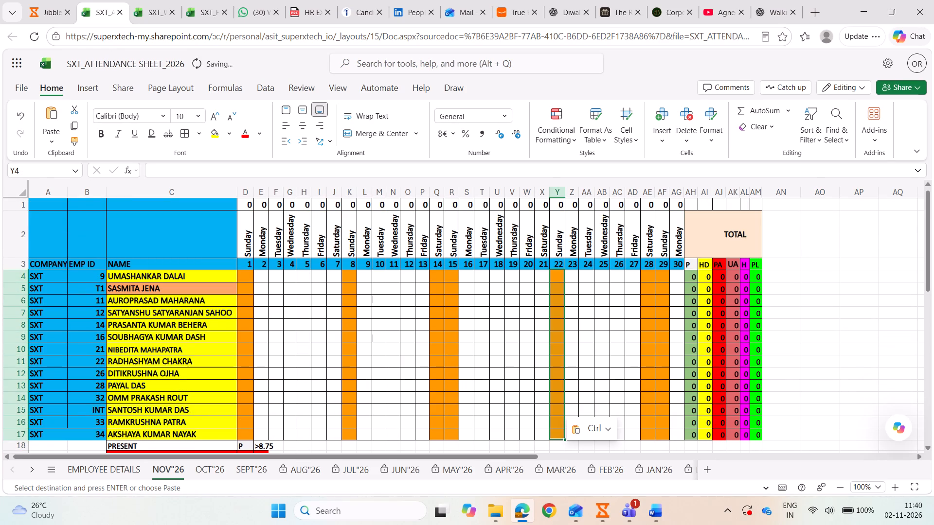
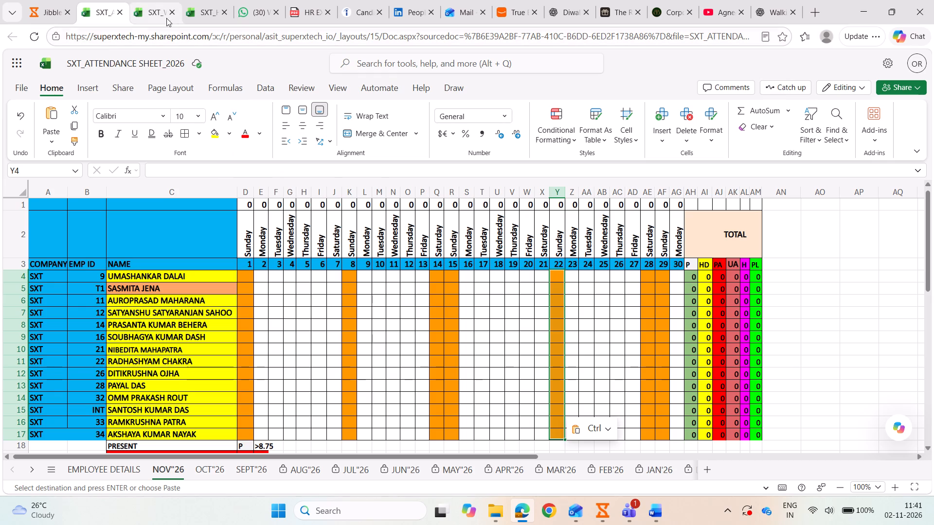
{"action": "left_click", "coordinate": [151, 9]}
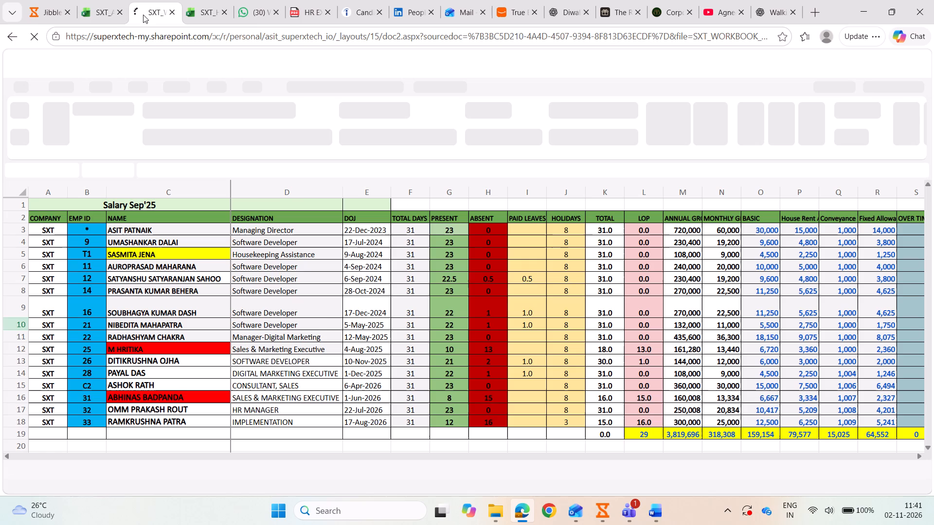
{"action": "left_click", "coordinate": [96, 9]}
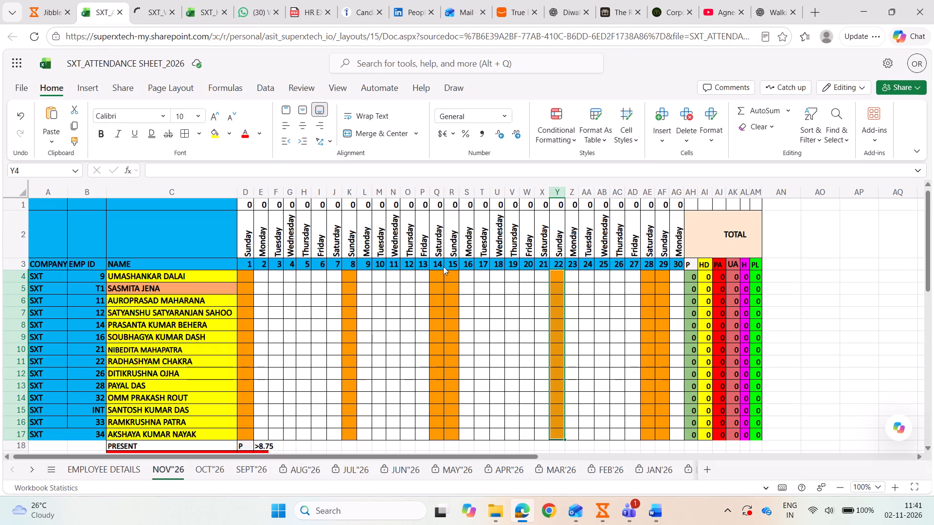
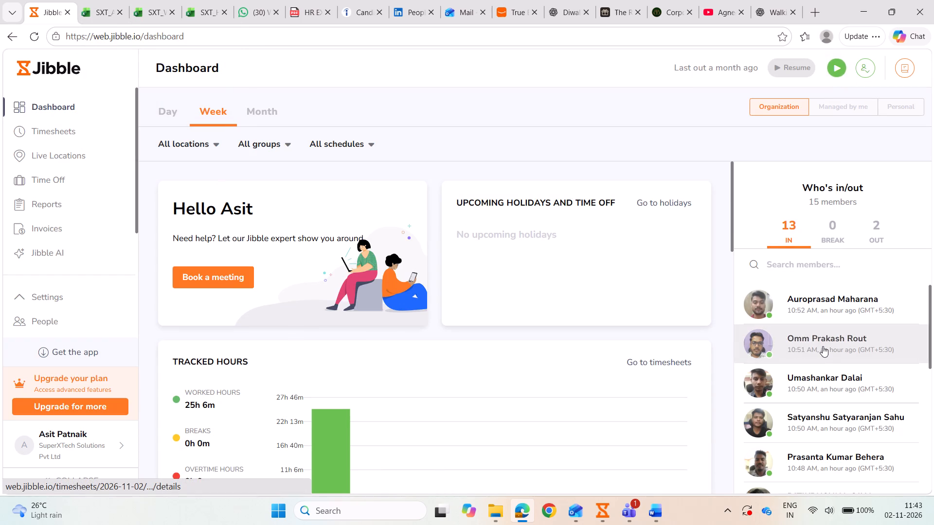
Check the end of Jibble's clocked-in list and mark P for Monday 2 in rows 15, 17 and 16 of the NOV'26 attendance sheet.
{"action": "scroll", "coordinate": [826, 348], "scroll_direction": "down", "scroll_amount": 15}
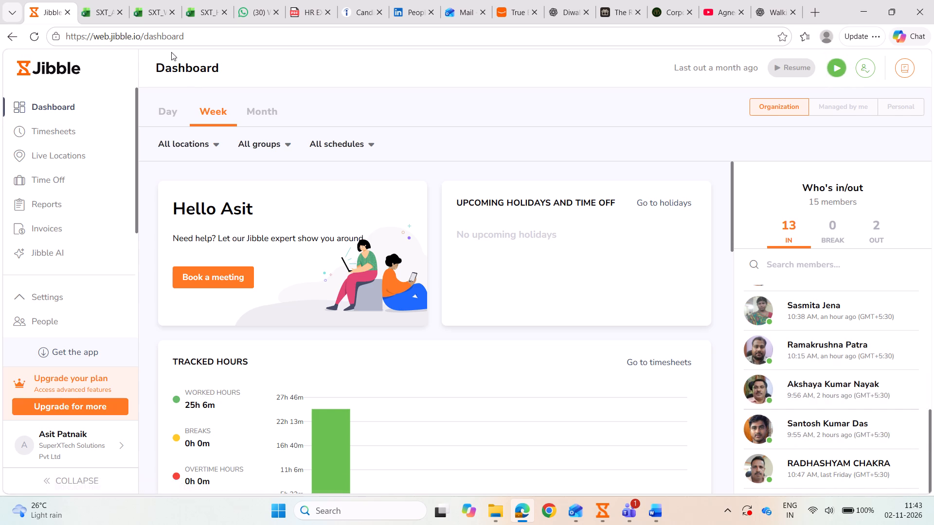
{"action": "left_click", "coordinate": [97, 5]}
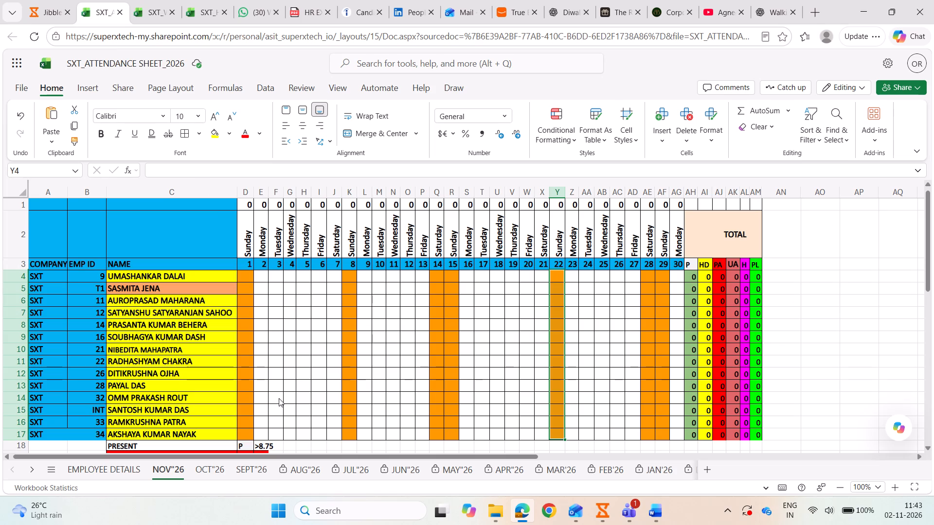
{"action": "left_click", "coordinate": [260, 409]}
{"action": "left_click", "coordinate": [260, 409]}
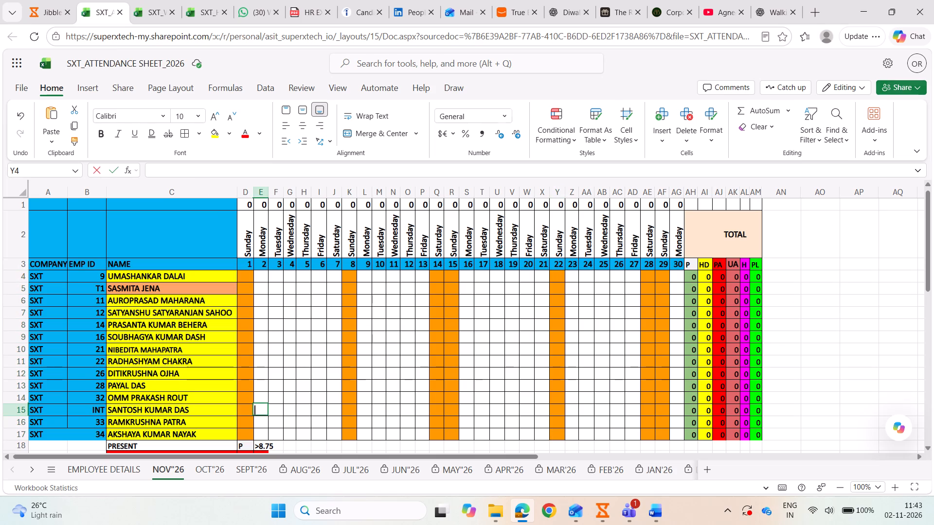
{"action": "key", "text": "p"}
{"action": "left_click", "coordinate": [263, 438]}
{"action": "key", "text": "p"}
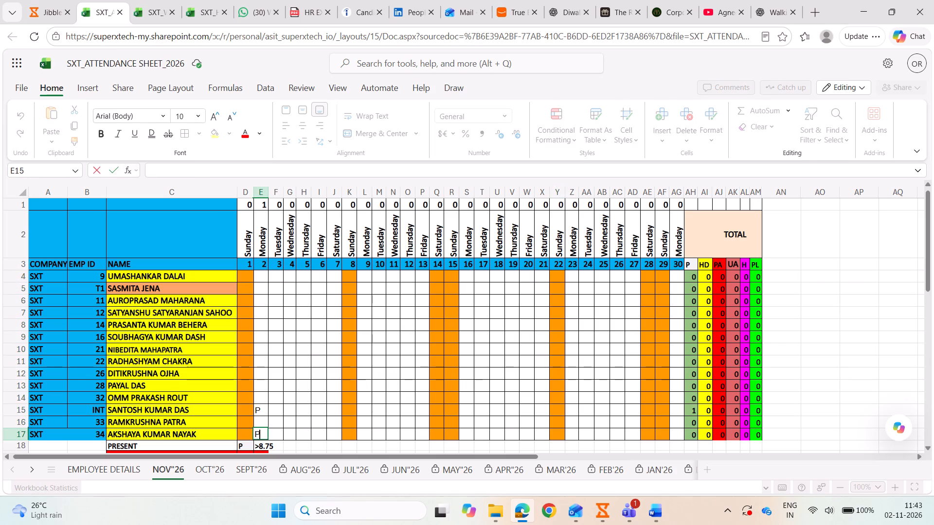
{"action": "left_click", "coordinate": [264, 423]}
{"action": "key", "text": "p"}
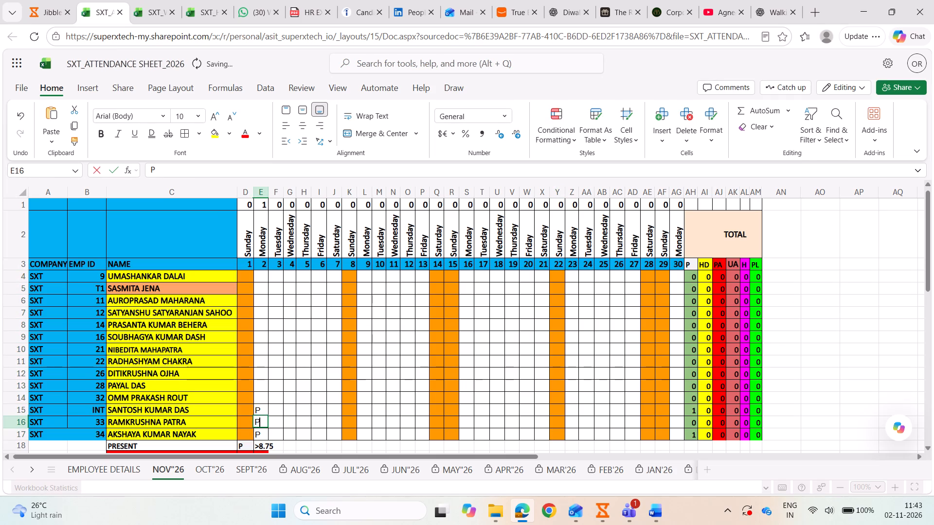
Check further clocked-in members in Jibble and mark P for Monday 2 in rows 5, 10 and 9 of the attendance sheet.
{"action": "left_click", "coordinate": [49, 17]}
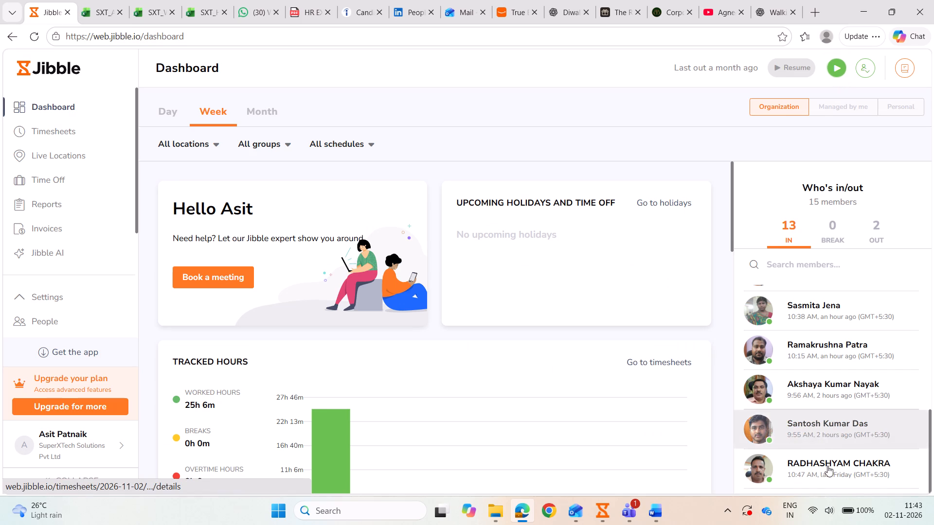
{"action": "scroll", "coordinate": [823, 341], "scroll_direction": "up", "scroll_amount": 1}
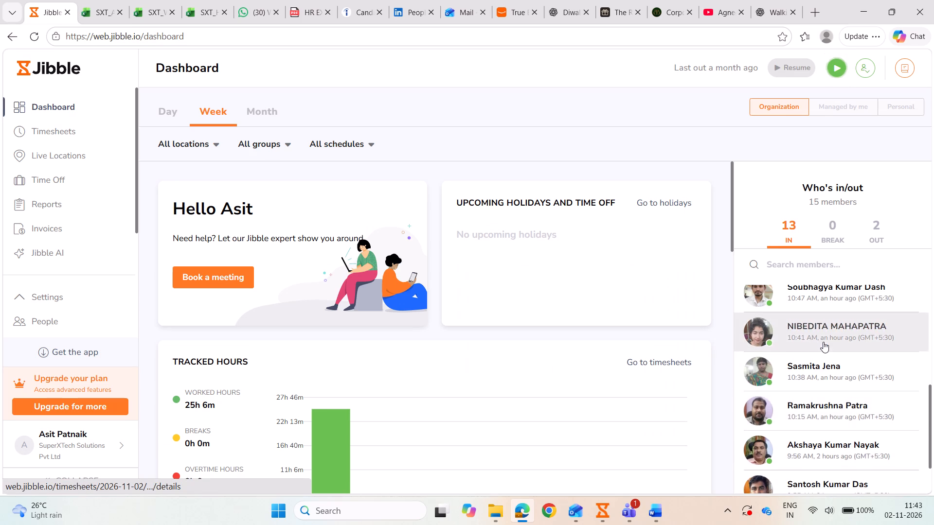
{"action": "scroll", "coordinate": [823, 342], "scroll_direction": "up", "scroll_amount": 1}
{"action": "left_click", "coordinate": [95, 17]}
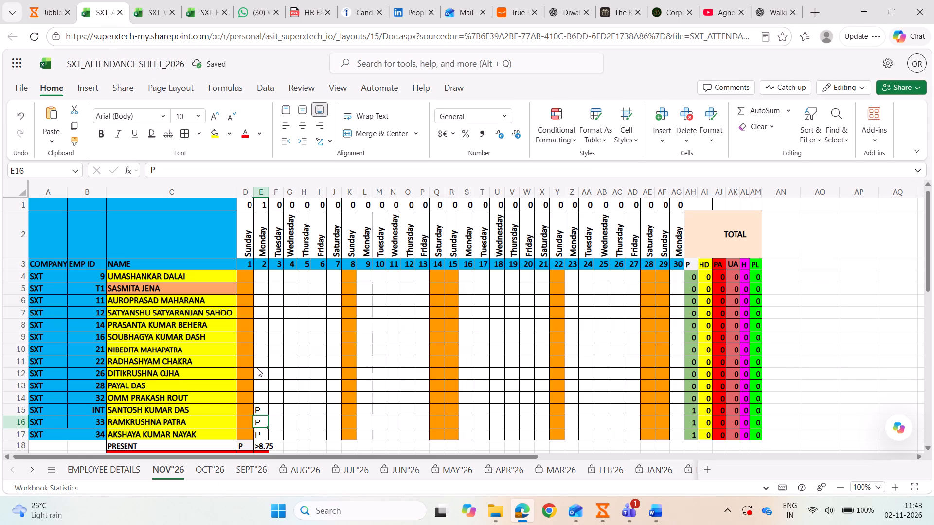
{"action": "double_click", "coordinate": [263, 286]}
{"action": "key", "text": "p"}
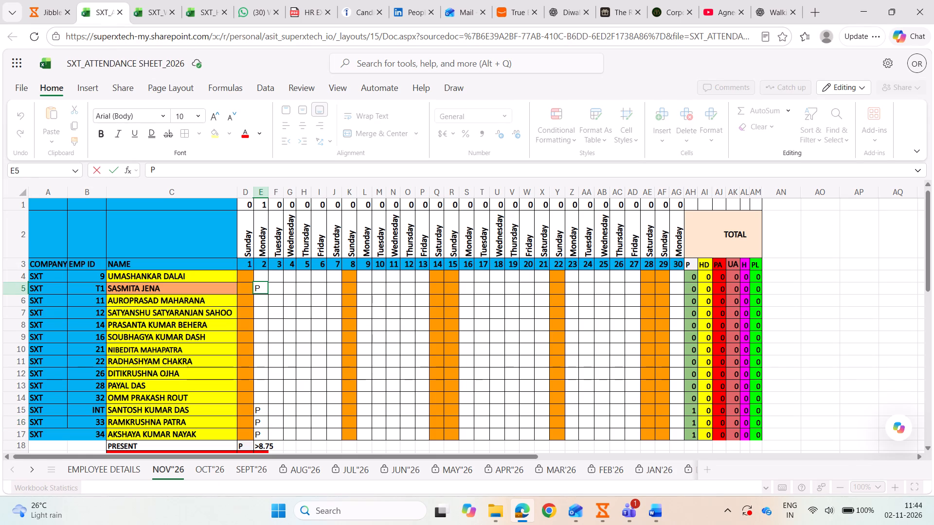
{"action": "left_click", "coordinate": [261, 351]}
{"action": "key", "text": "p"}
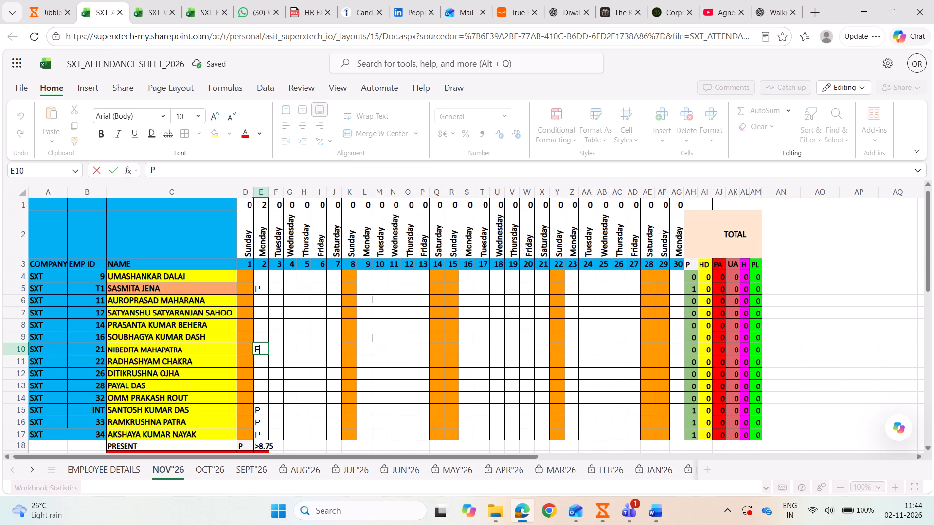
{"action": "left_click", "coordinate": [262, 338]}
{"action": "key", "text": "p"}
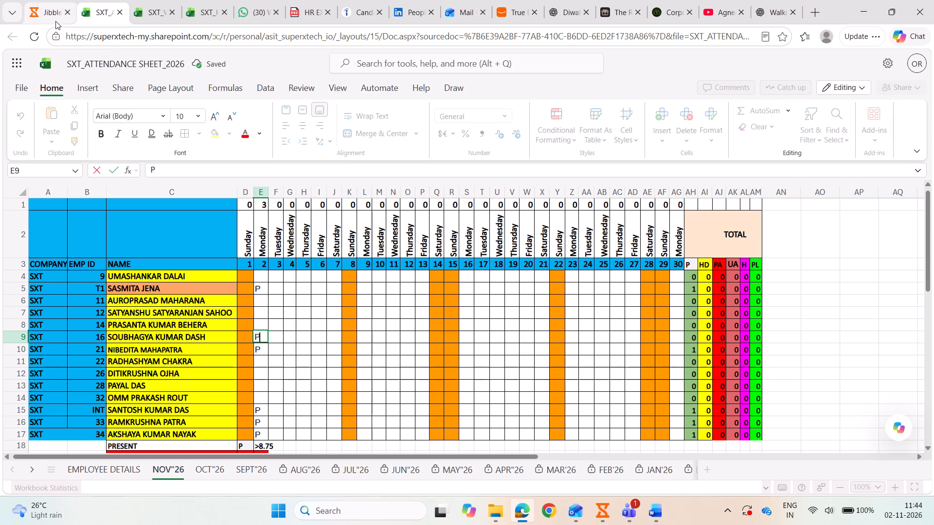
Check the middle of Jibble's clocked-in list and mark P for Monday 2 in rows 12, 8 and 7 of the attendance sheet.
{"action": "left_click", "coordinate": [55, 21]}
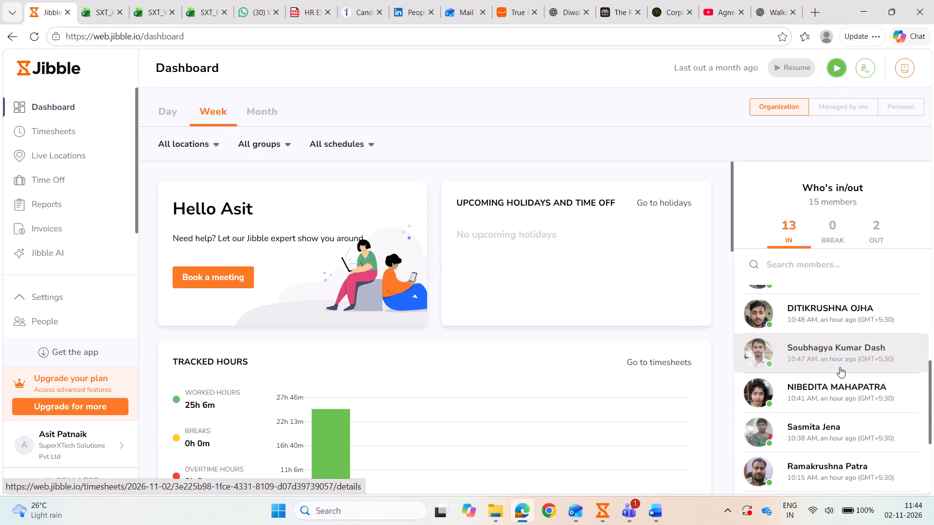
{"action": "scroll", "coordinate": [840, 367], "scroll_direction": "up", "scroll_amount": 2}
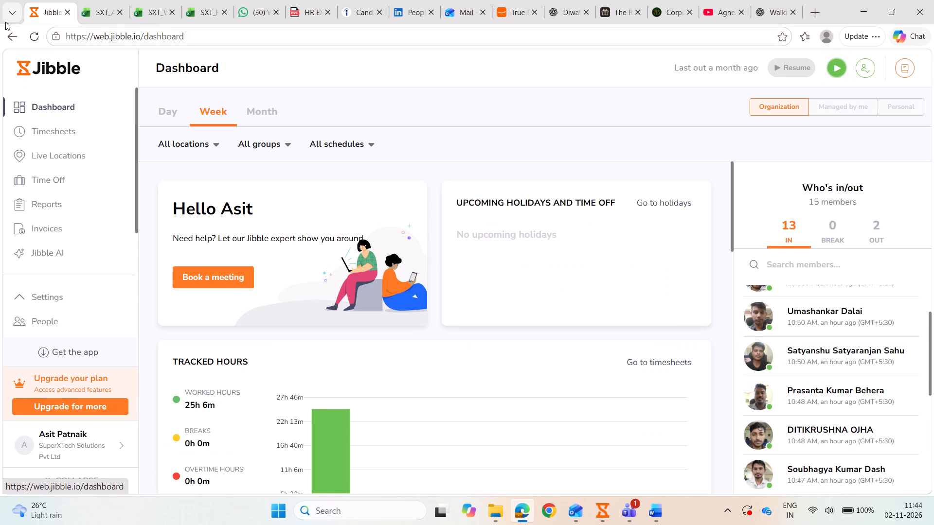
{"action": "left_click", "coordinate": [101, 15]}
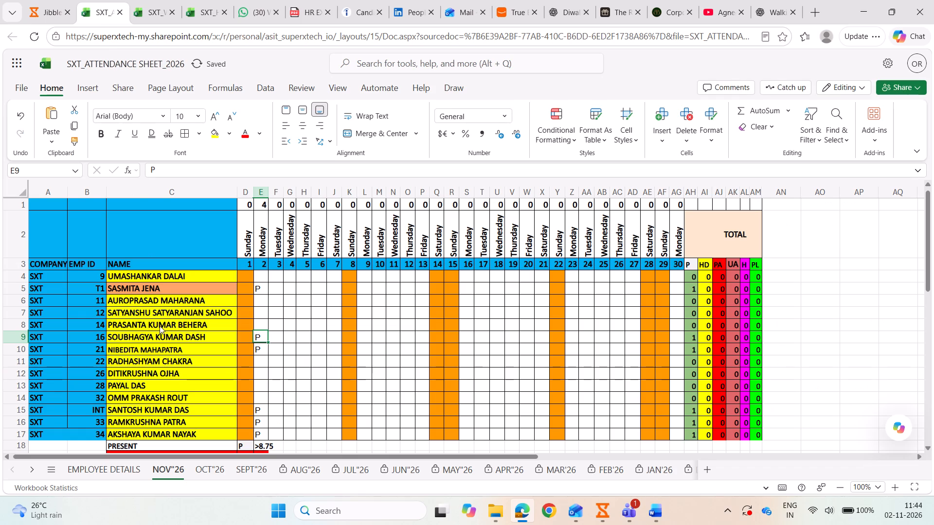
{"action": "double_click", "coordinate": [260, 372]}
{"action": "key", "text": "p"}
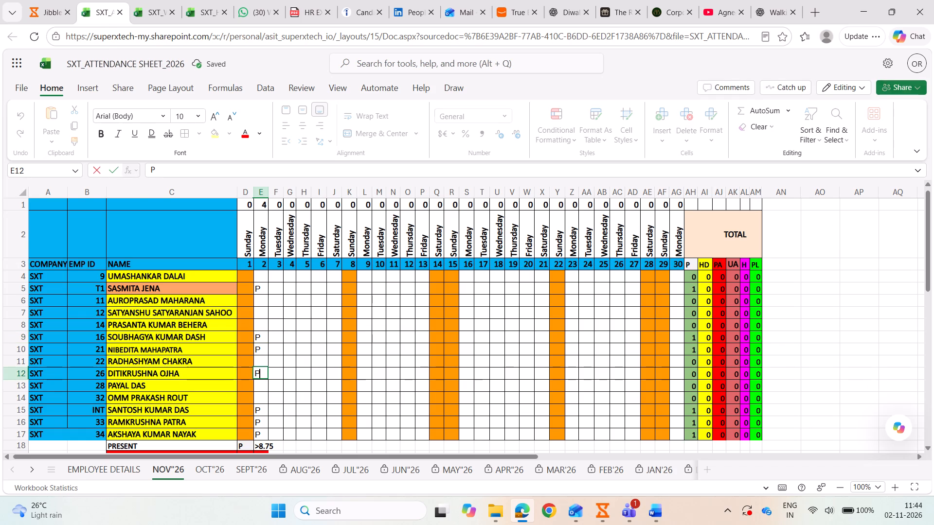
{"action": "left_click", "coordinate": [257, 326]}
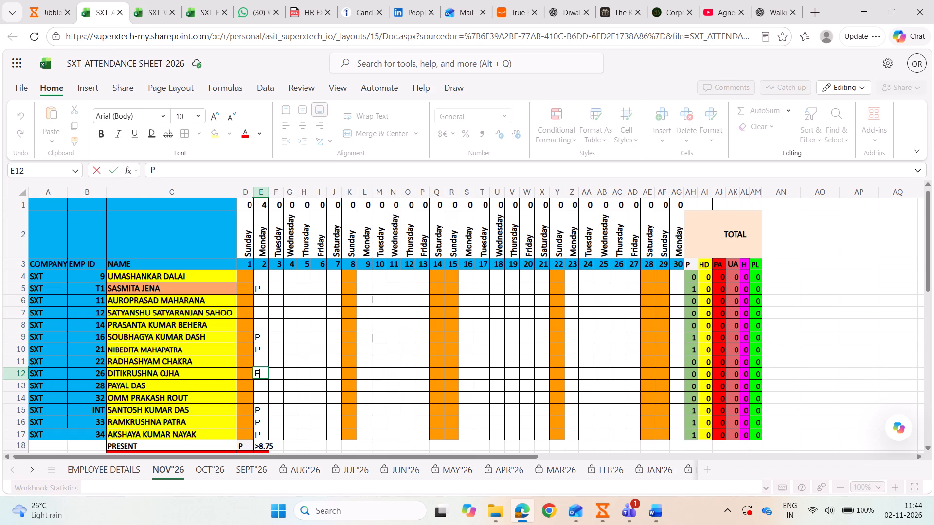
{"action": "key", "text": "p"}
{"action": "left_click", "coordinate": [260, 314]}
{"action": "key", "text": "p"}
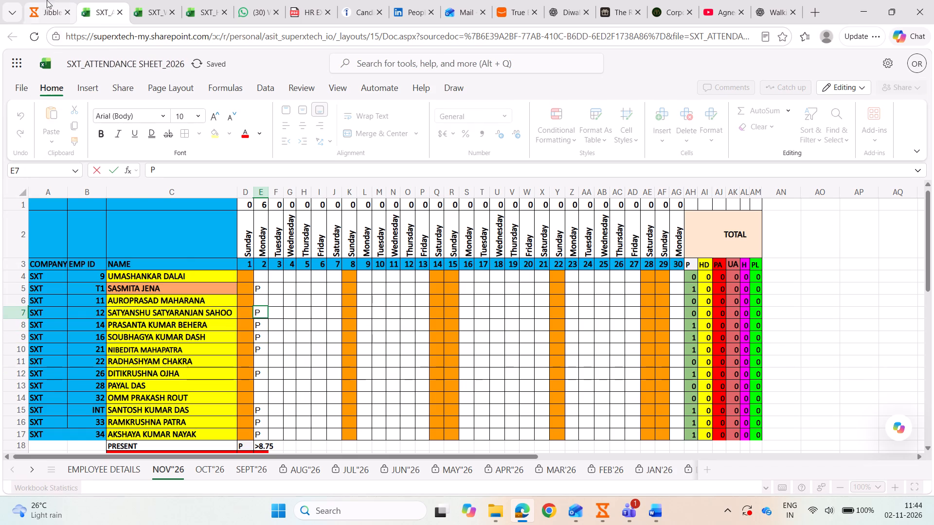
Check the first members of Jibble's clocked-in list and mark P for Monday 2 in rows 4, 14 and 6 of the attendance sheet.
{"action": "left_click", "coordinate": [48, 11]}
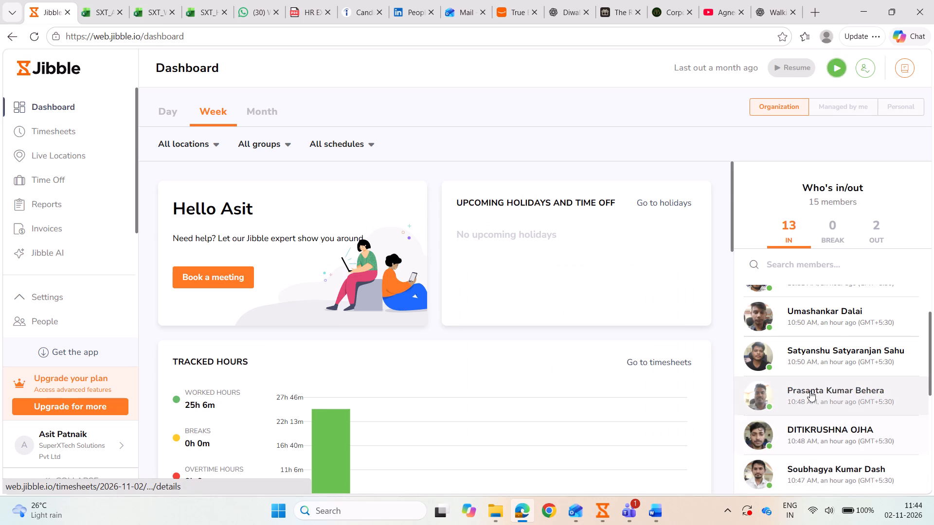
{"action": "scroll", "coordinate": [810, 391], "scroll_direction": "up", "scroll_amount": 2}
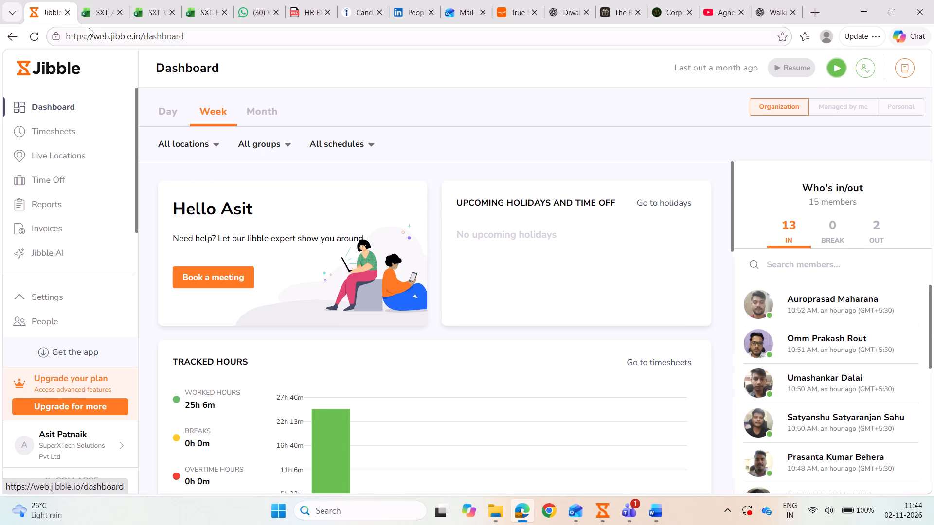
{"action": "left_click", "coordinate": [101, 13]}
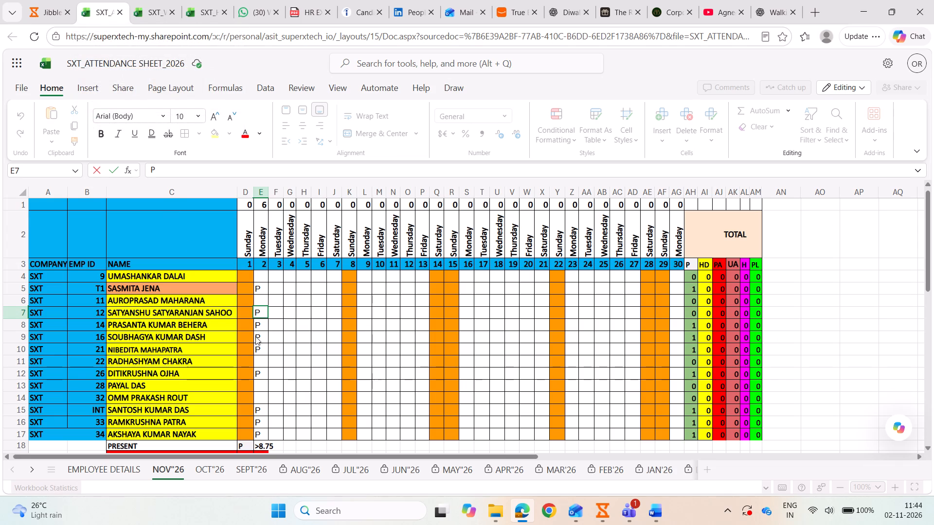
{"action": "double_click", "coordinate": [261, 275]}
{"action": "key", "text": "p"}
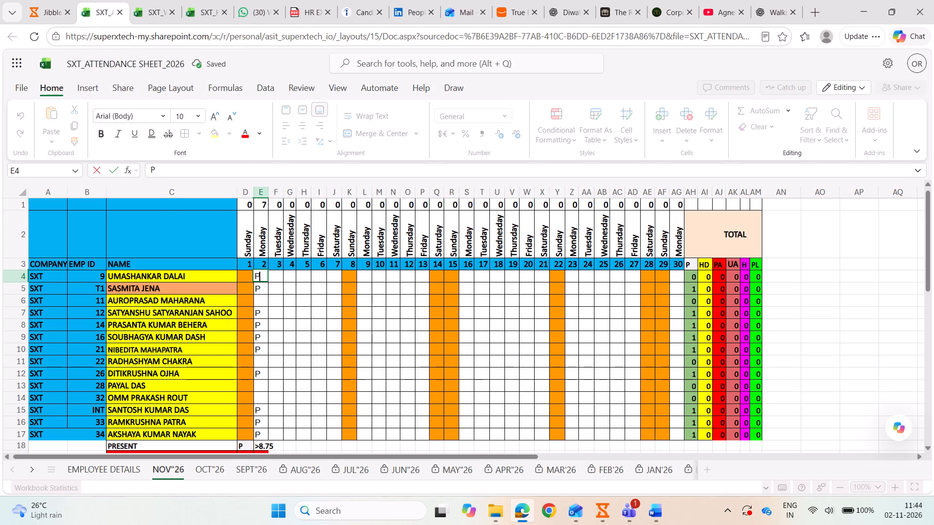
{"action": "left_click", "coordinate": [265, 400]}
{"action": "key", "text": "p"}
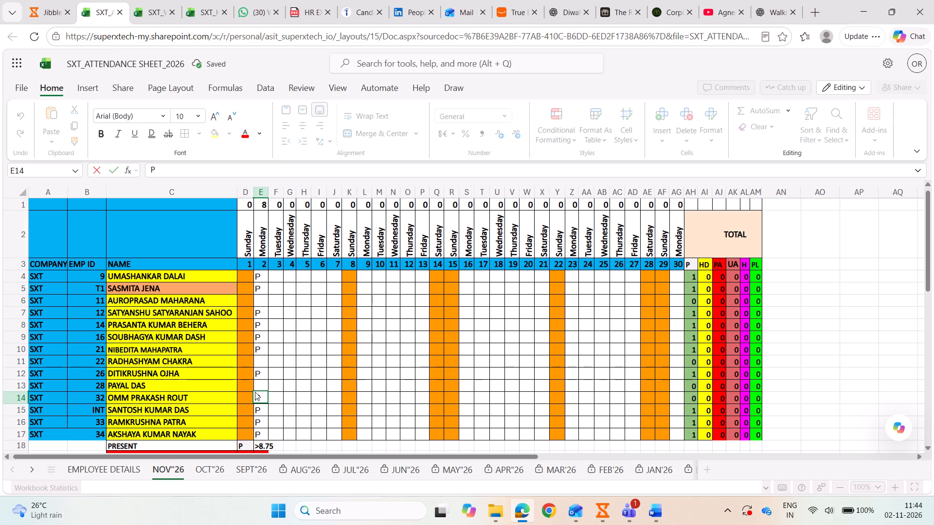
{"action": "left_click", "coordinate": [260, 300]}
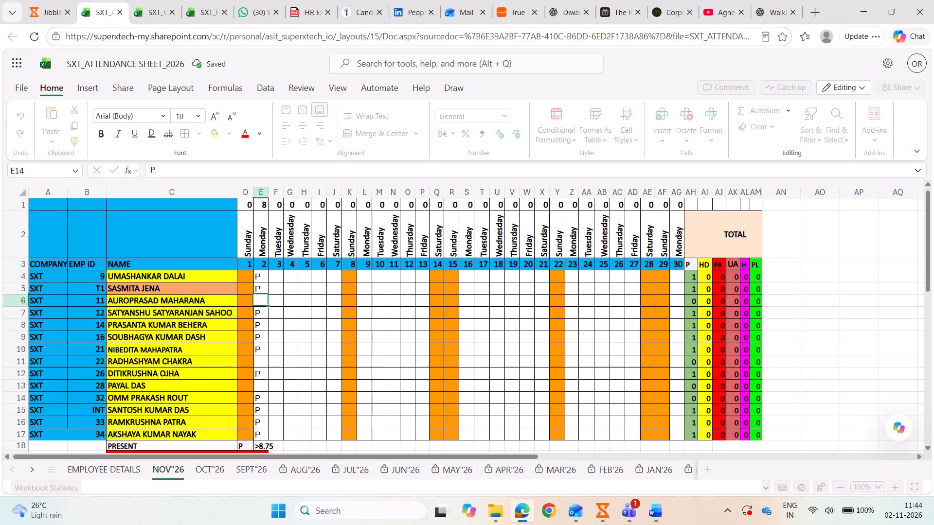
{"action": "key", "text": "p"}
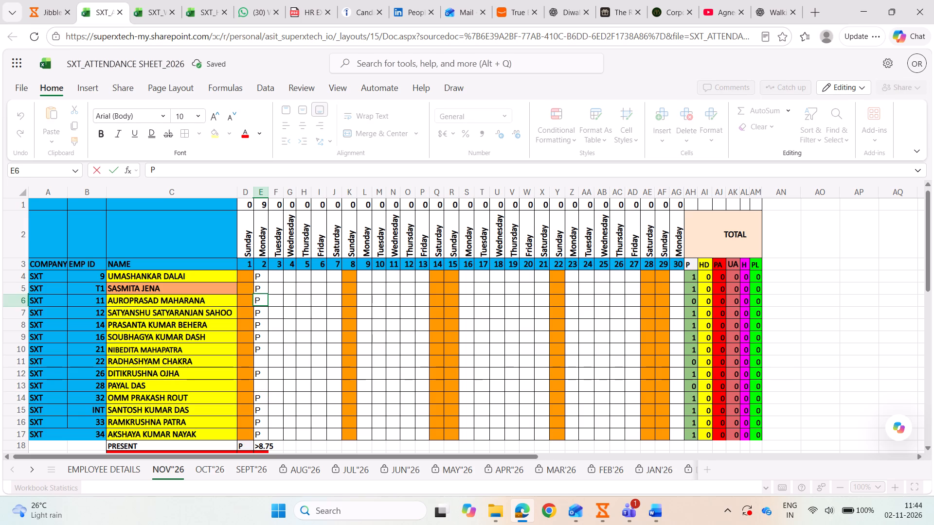
Copy a red PA cell from the OCT'26 sheet into row 13 for Monday 2 on the NOV'26 sheet.
{"action": "left_click", "coordinate": [206, 475]}
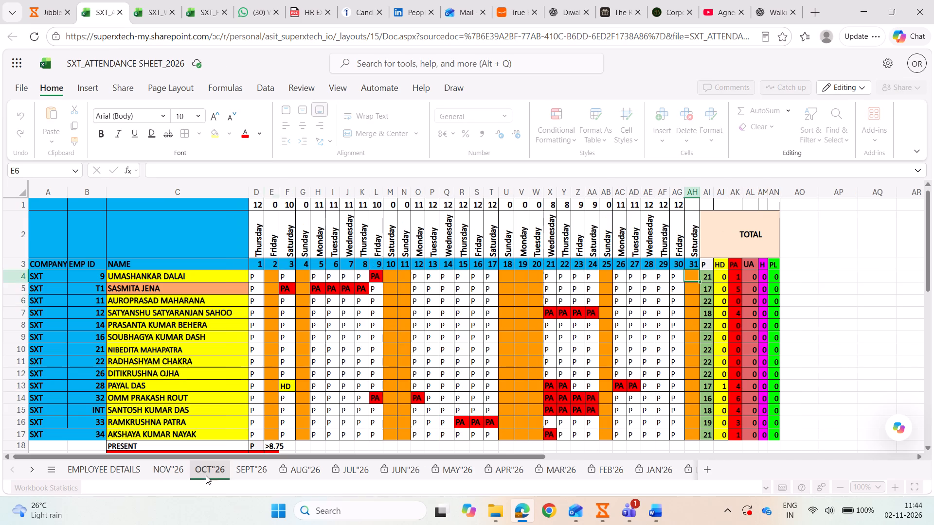
{"action": "left_click", "coordinate": [323, 288]}
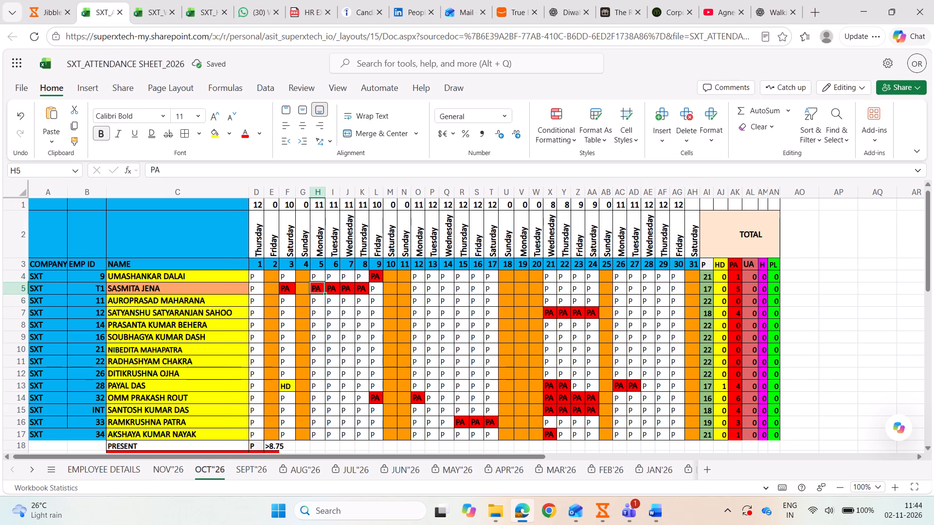
{"action": "key", "text": "ctrl+c"}
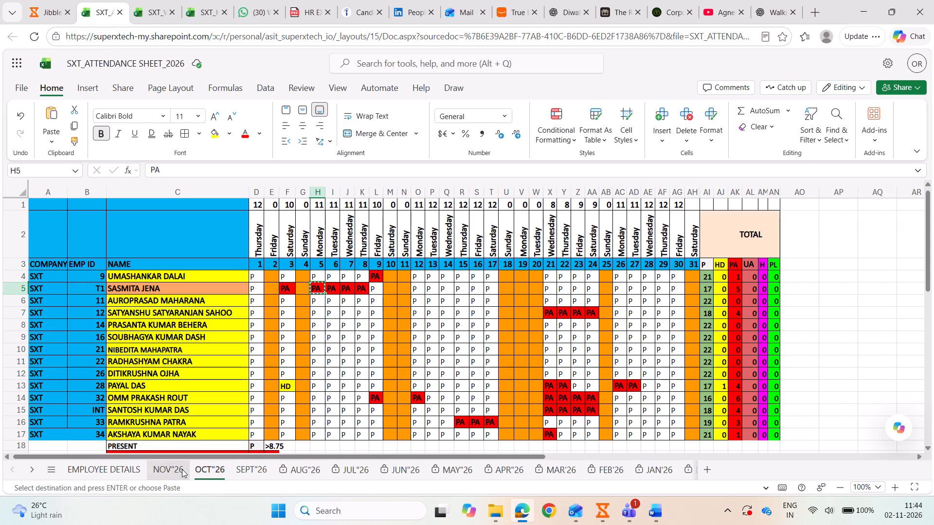
{"action": "left_click", "coordinate": [182, 469]}
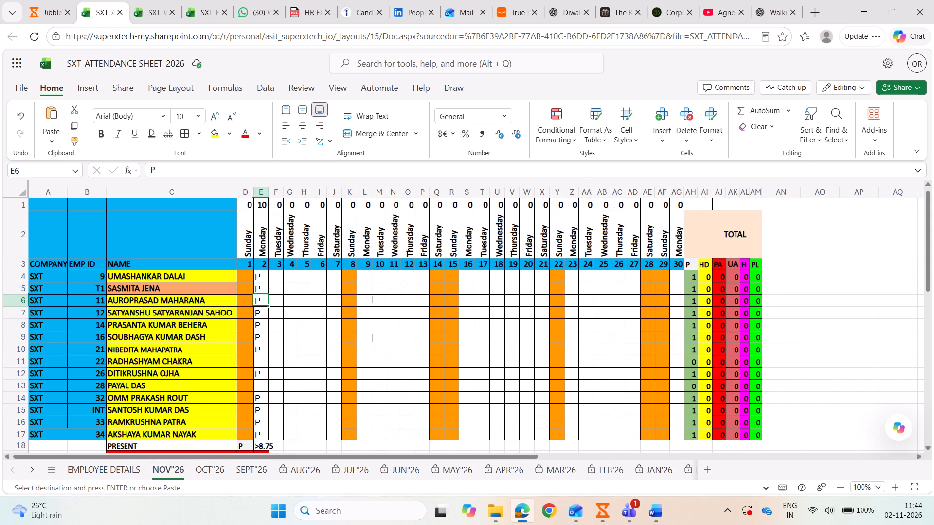
{"action": "left_click", "coordinate": [263, 390]}
{"action": "key", "text": "ctrl+v"}
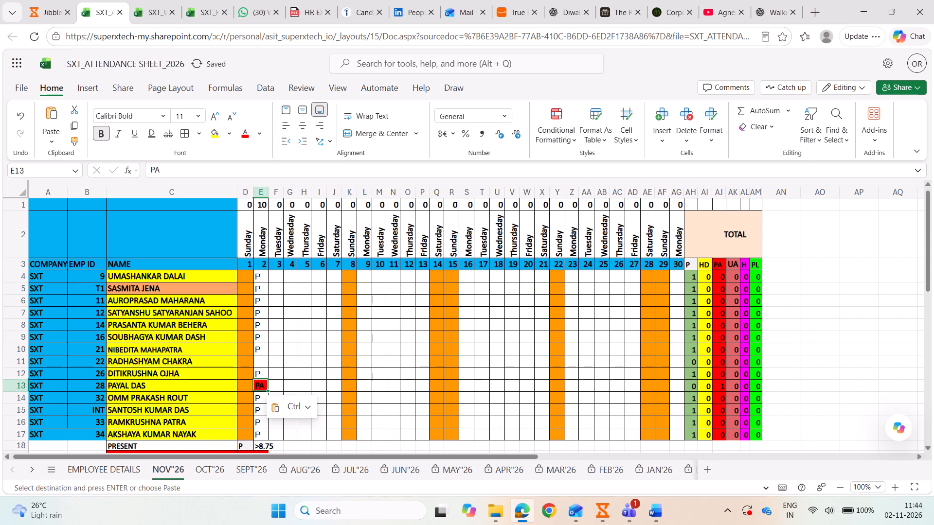
Mark P for Monday 2 in row 11 of the NOV'26 sheet, without the autocompleted A.
{"action": "left_click", "coordinate": [257, 360]}
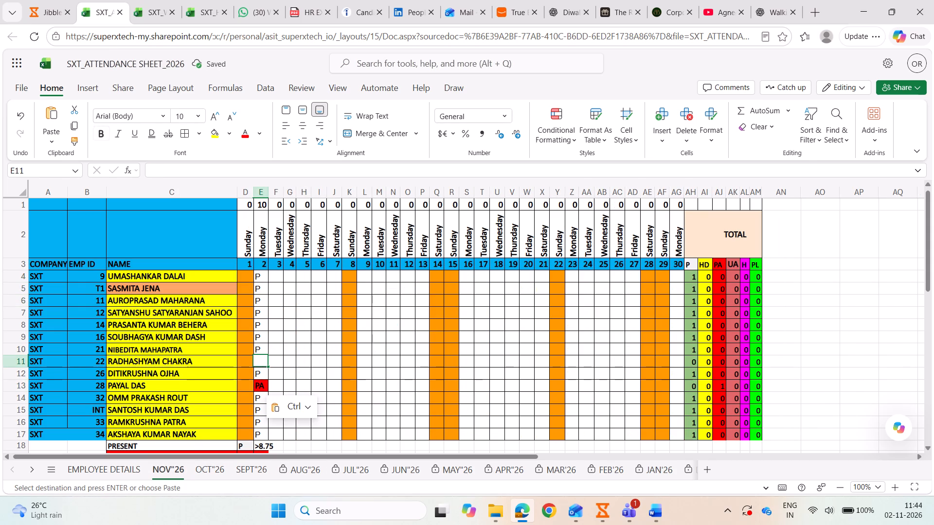
{"action": "key", "text": "p"}
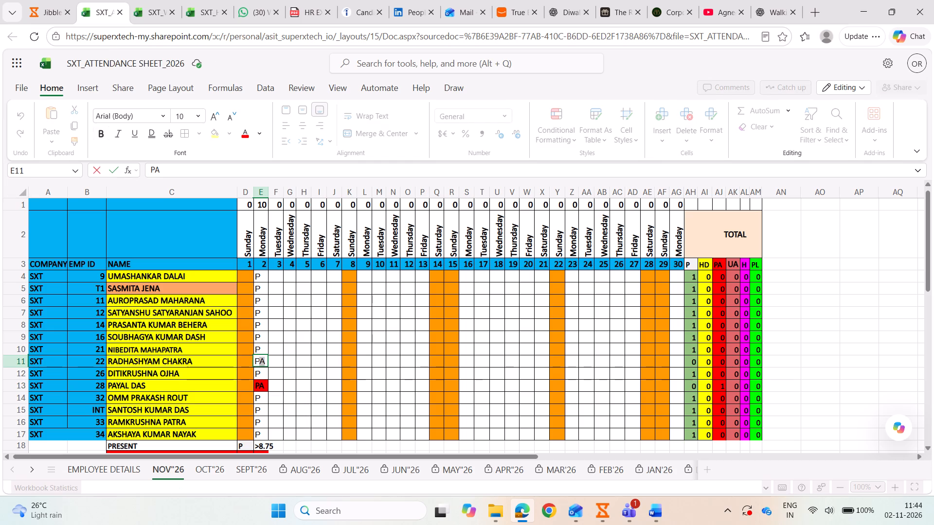
{"action": "key", "text": "BackSpace"}
{"action": "left_click", "coordinate": [307, 316]}
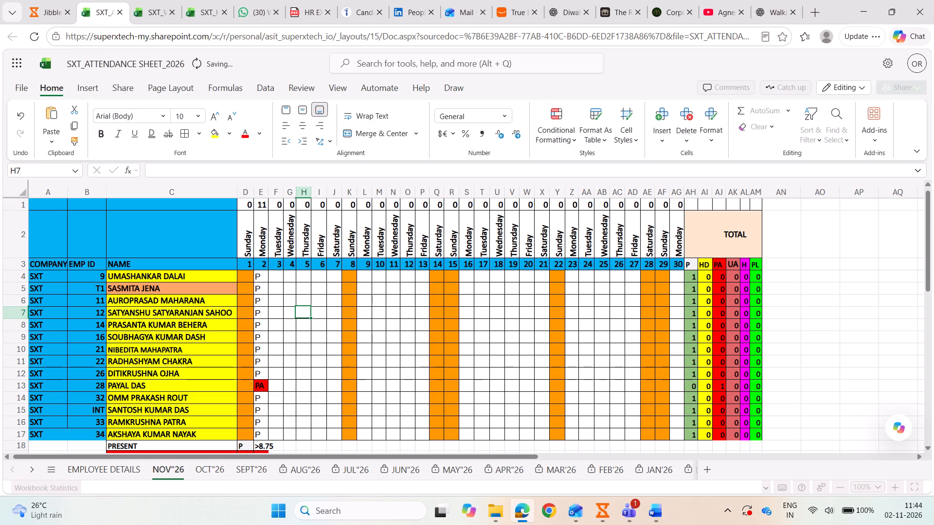
Narrow column E, the Monday 2 column, slightly on the NOV'26 sheet.
{"action": "left_click", "coordinate": [268, 195]}
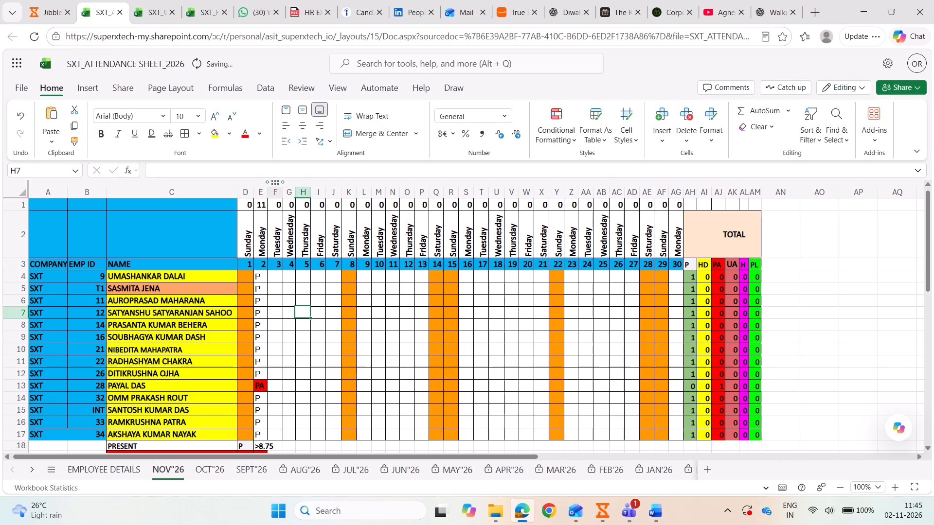
{"action": "left_click", "coordinate": [302, 374]}
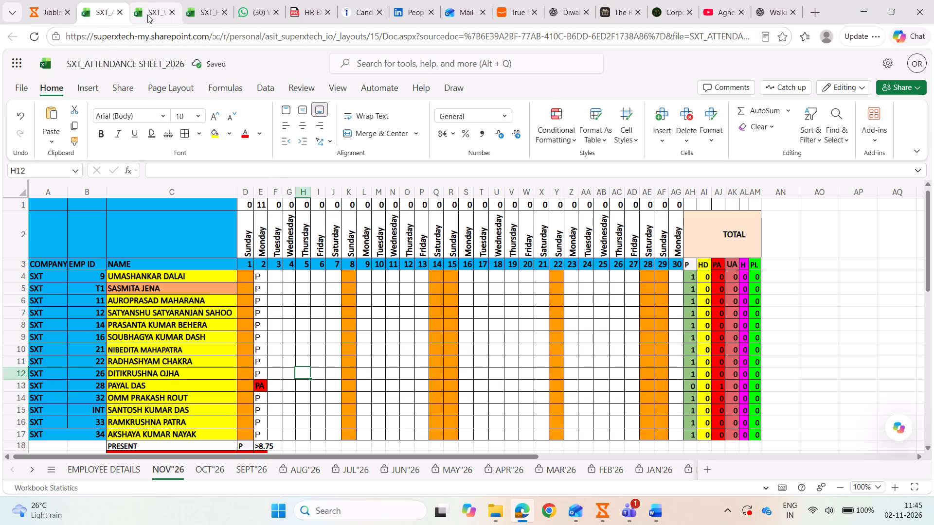
Copy a P cell from the OCT'26 sheet into row 4 for Monday 2 on NOV'26 and fill it down to row 12.
{"action": "left_click", "coordinate": [208, 468]}
{"action": "left_click", "coordinate": [208, 468]}
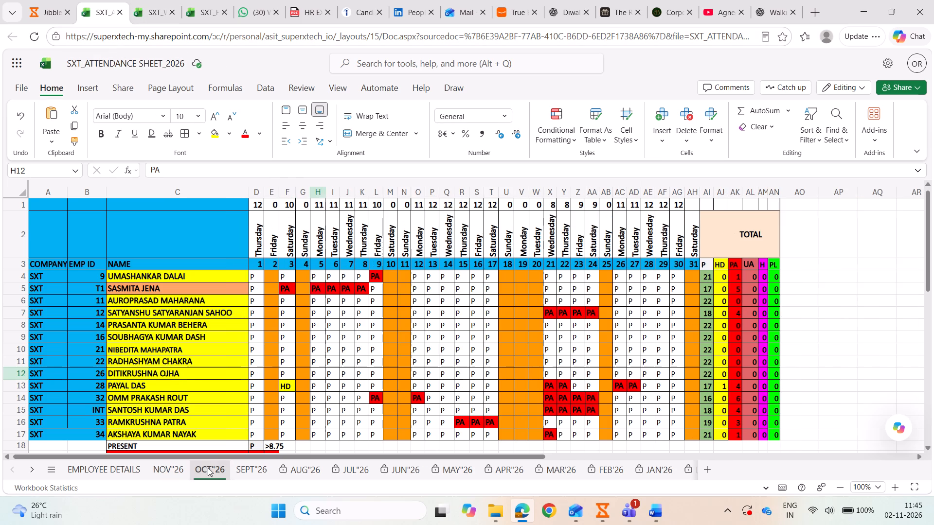
{"action": "left_click", "coordinate": [252, 316]}
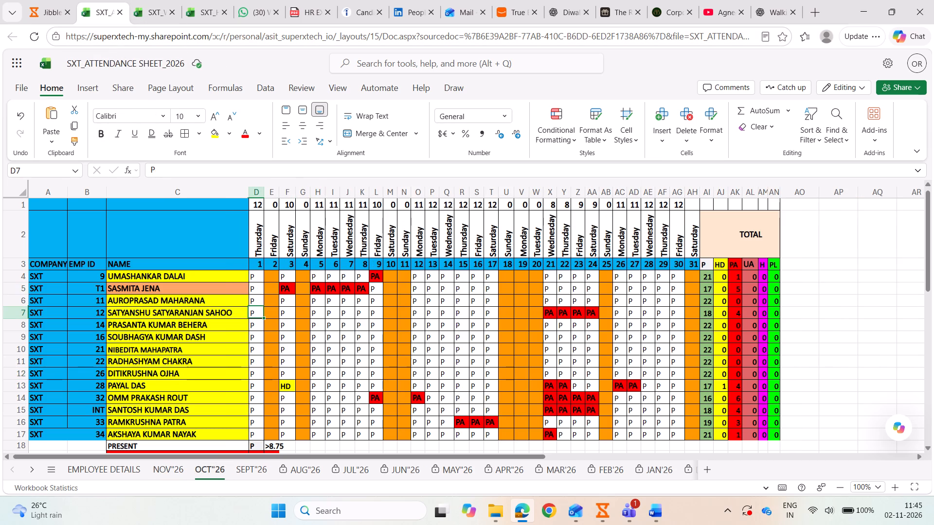
{"action": "key", "text": "ctrl+c"}
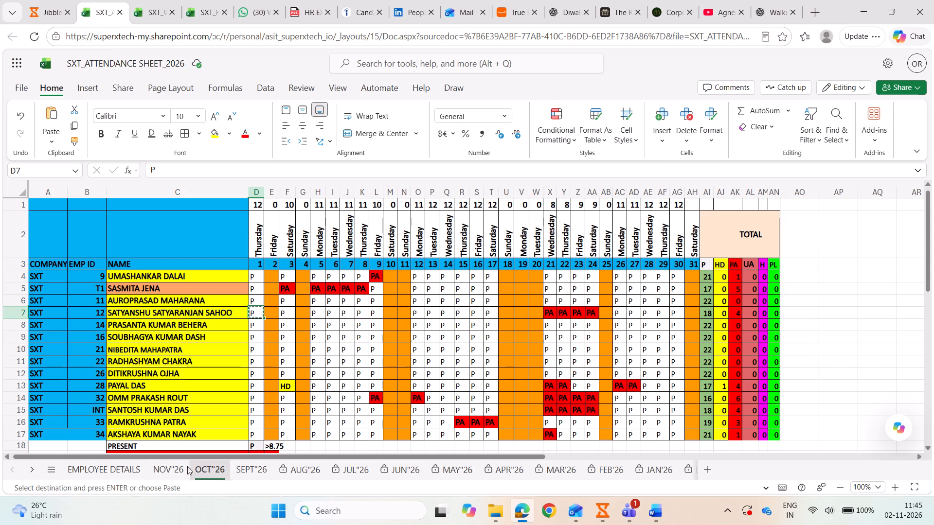
{"action": "left_click", "coordinate": [184, 469]}
{"action": "left_click", "coordinate": [258, 279]}
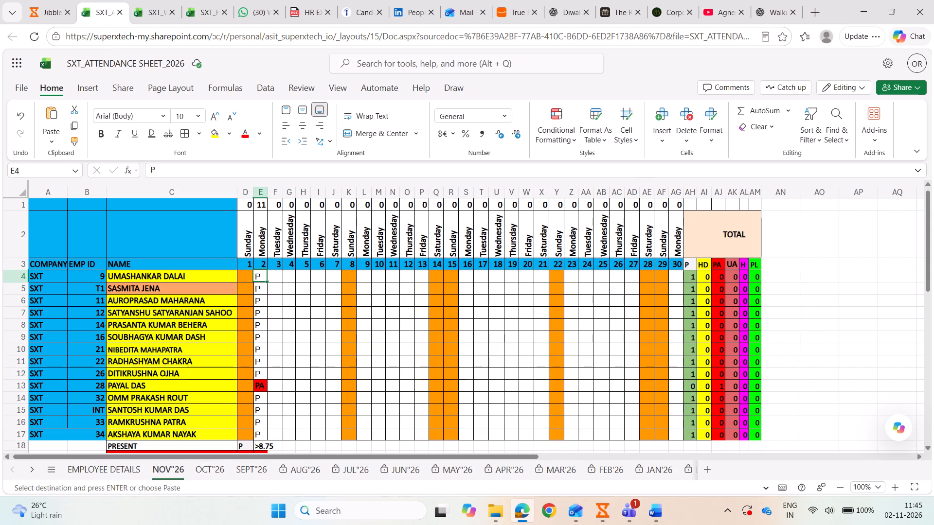
{"action": "key", "text": "ctrl+v"}
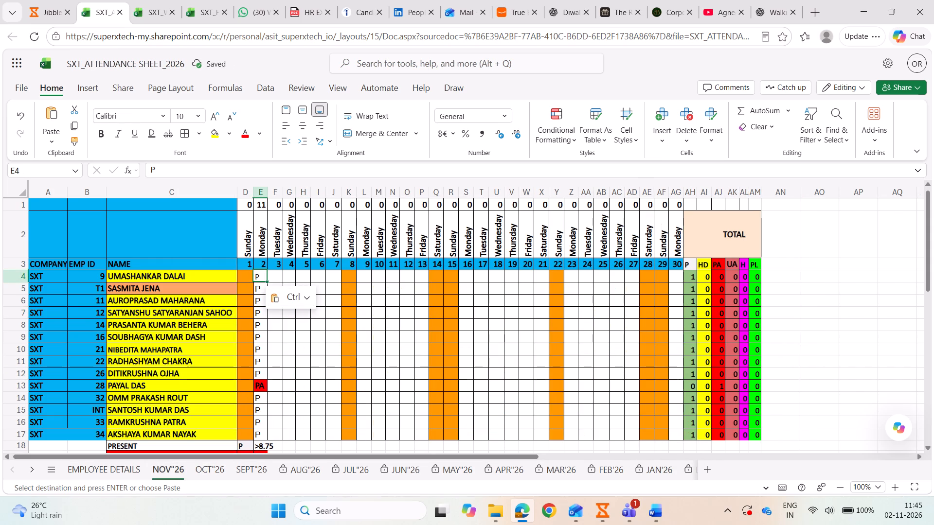
{"action": "left_click_drag", "start_coordinate": [267, 282], "coordinate": [265, 363]}
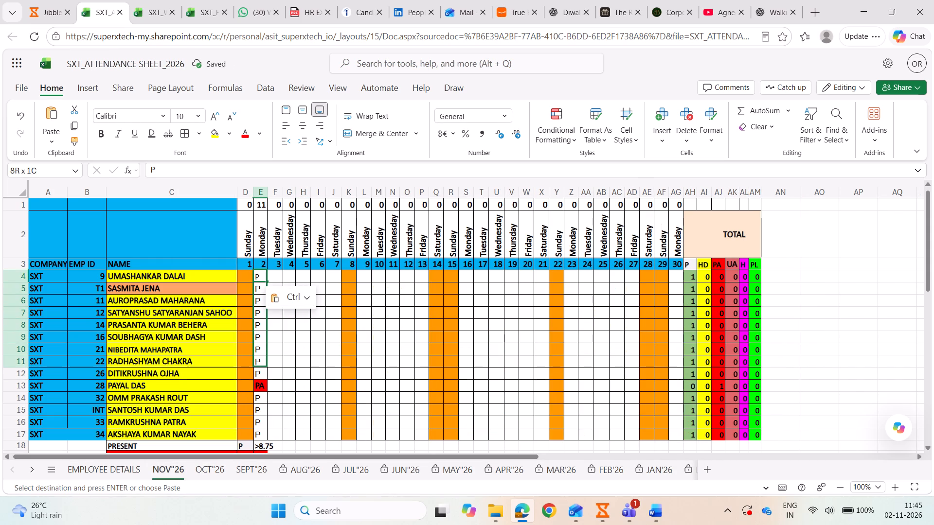
{"action": "left_click_drag", "start_coordinate": [265, 363], "coordinate": [265, 373]}
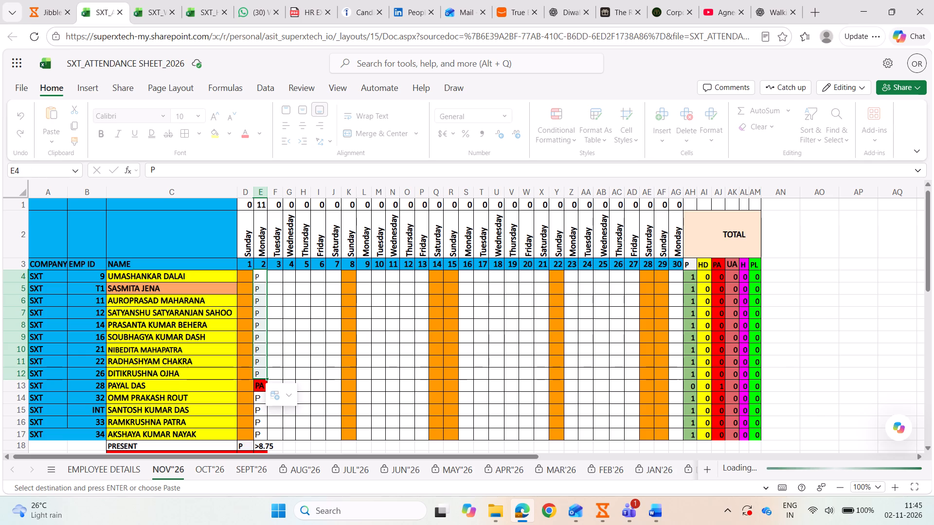
Copy the P cell in row 12 for Monday 2 onto rows 14 to 17 of the same column.
{"action": "left_click", "coordinate": [259, 400]}
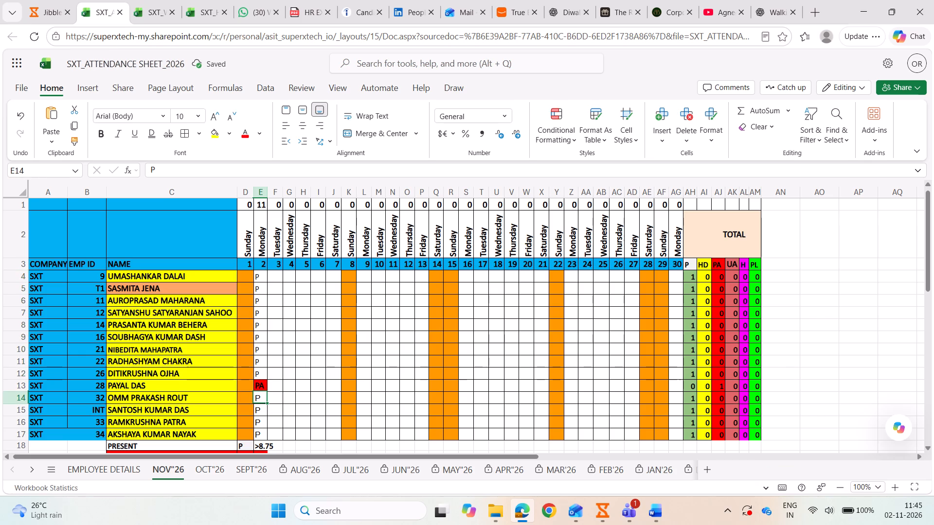
{"action": "key", "text": "ctrl+v"}
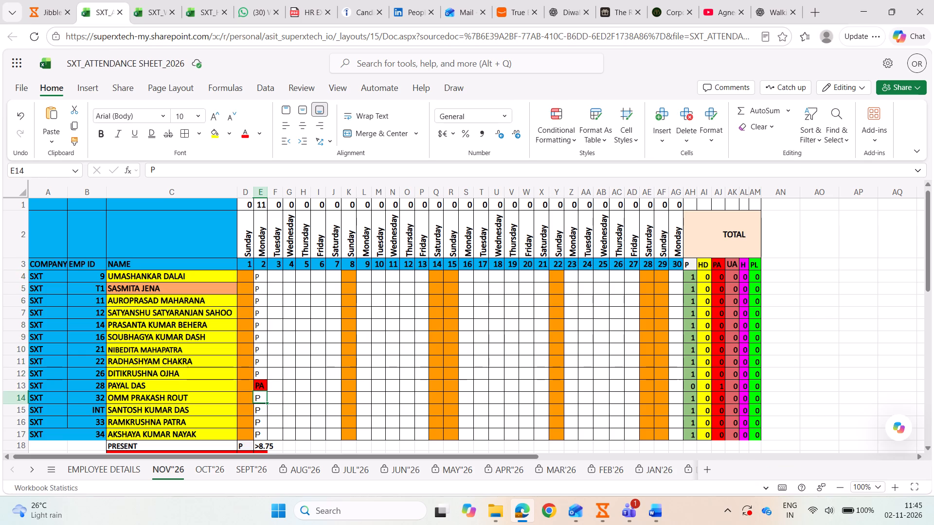
{"action": "left_click", "coordinate": [294, 403]}
{"action": "left_click", "coordinate": [261, 399]}
{"action": "key", "text": "ctrl+v"}
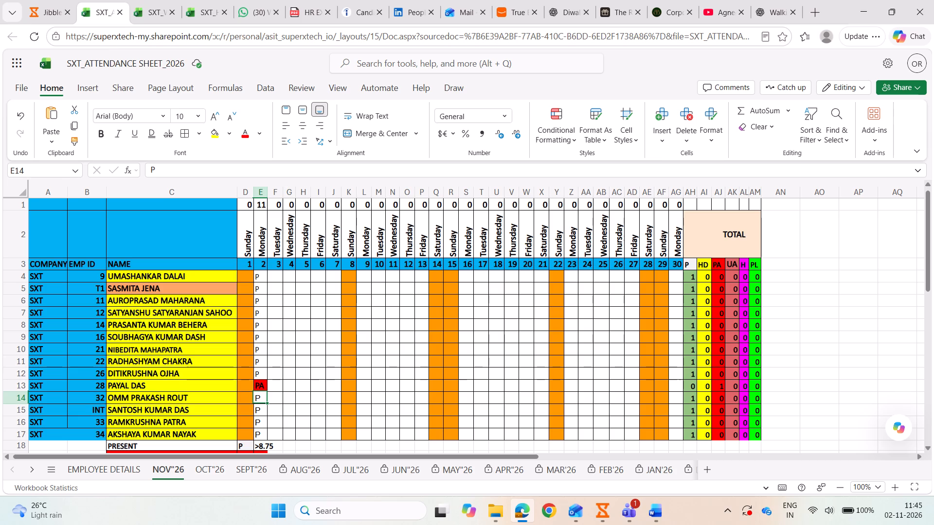
{"action": "left_click", "coordinate": [263, 375]}
{"action": "key", "text": "ctrl+c"}
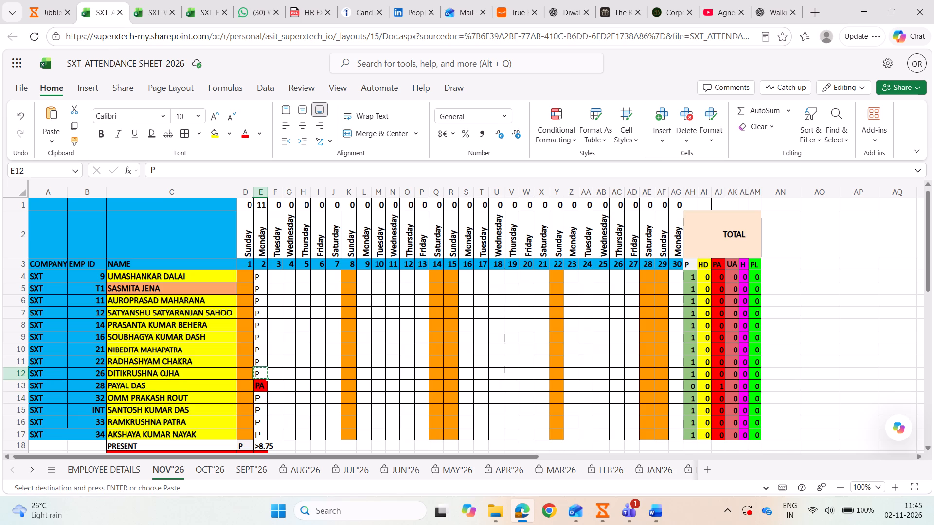
{"action": "left_click_drag", "start_coordinate": [262, 396], "coordinate": [263, 432]}
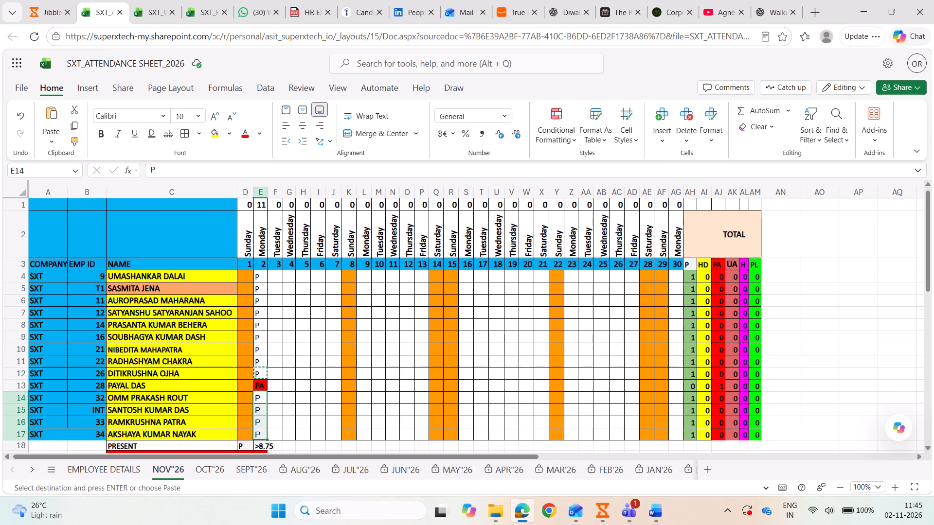
{"action": "key", "text": "ctrl+v"}
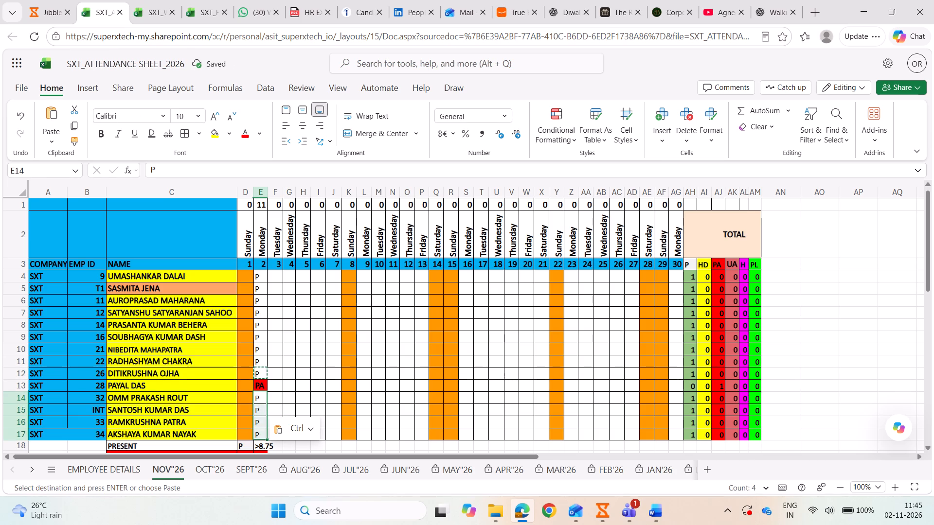
{"action": "left_click", "coordinate": [500, 349]}
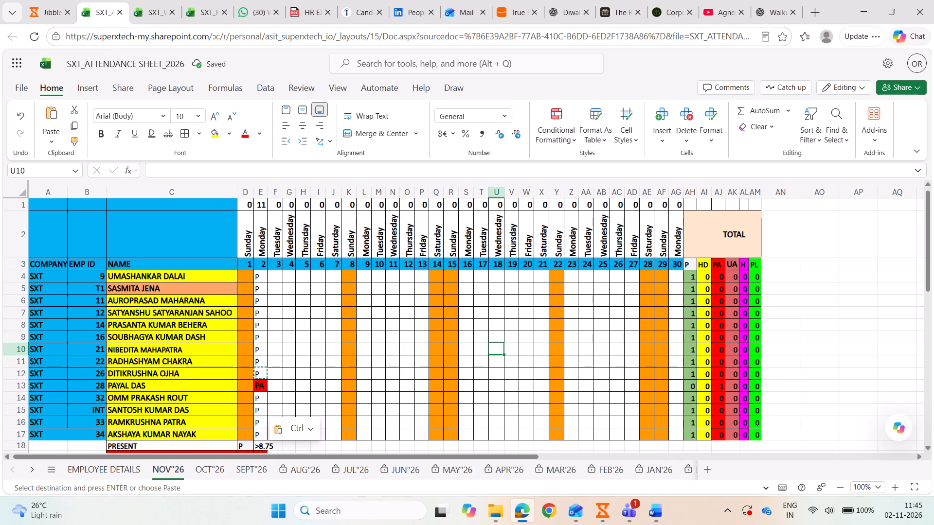
{"action": "double_click", "coordinate": [397, 338]}
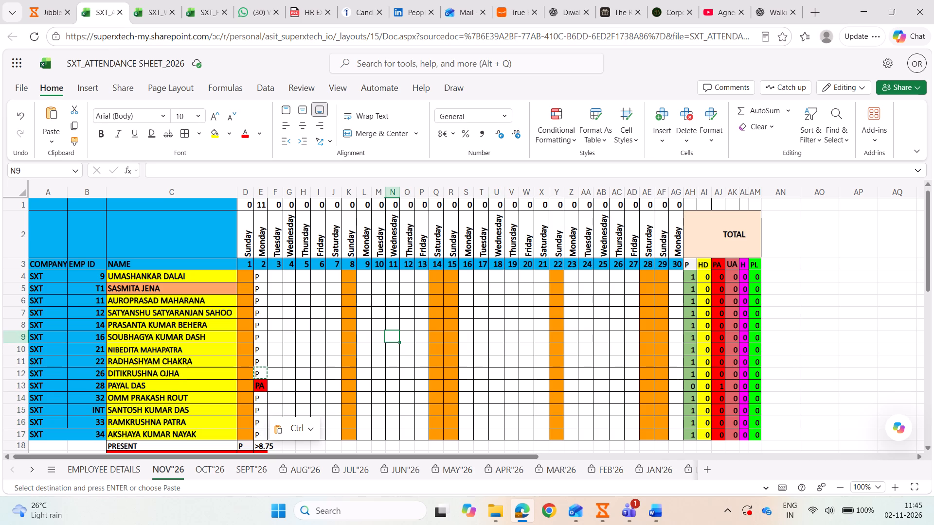
{"action": "double_click", "coordinate": [397, 338]}
In the SXT_HR_MASTER workbook's Expenses sheet, fill the Paid status from row 8 down to rows 9 and 10.
{"action": "left_click", "coordinate": [148, 16]}
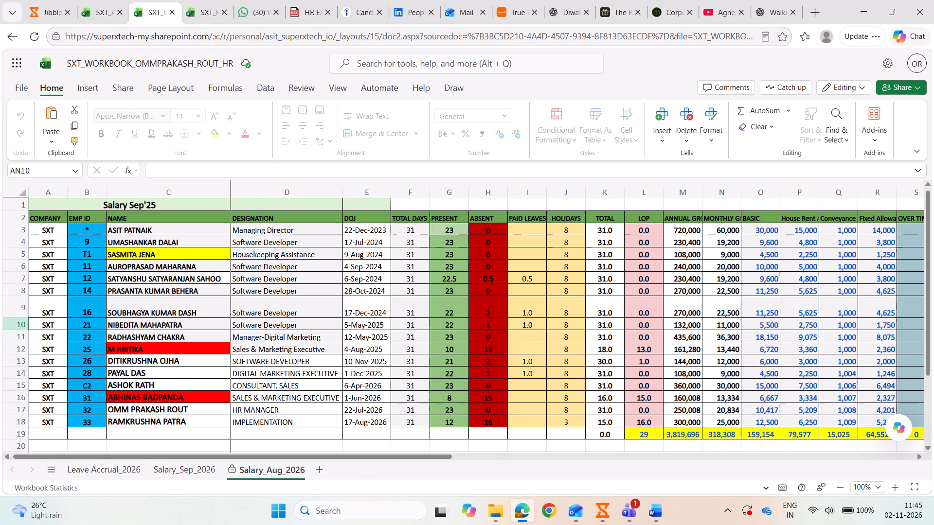
{"action": "left_click", "coordinate": [200, 11]}
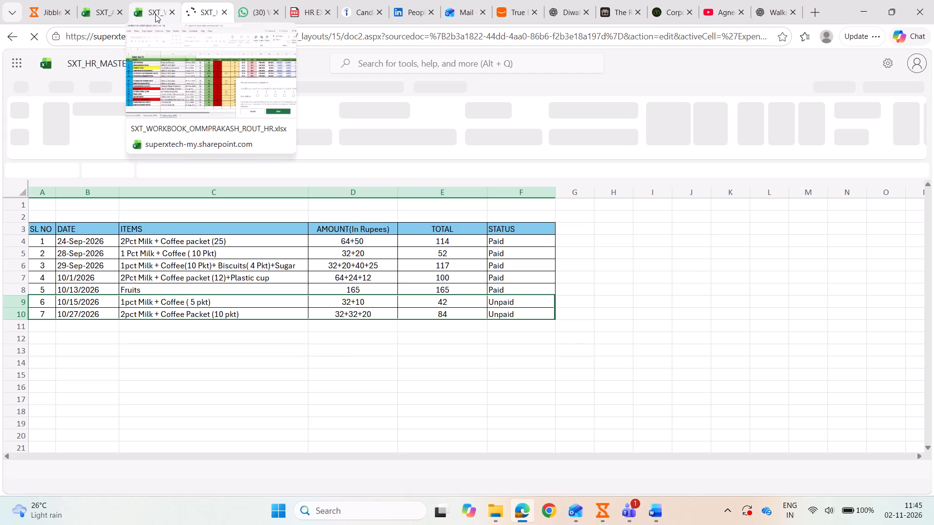
{"action": "left_click", "coordinate": [511, 287]}
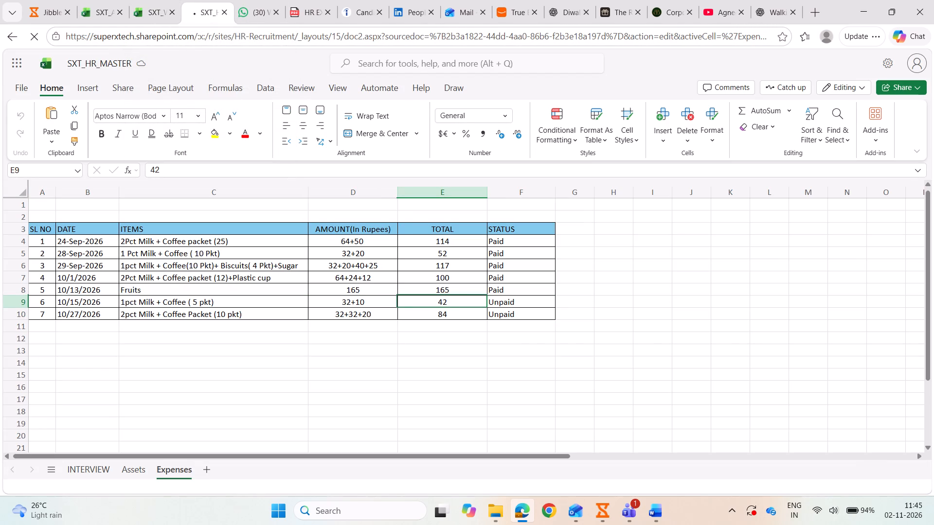
{"action": "left_click", "coordinate": [547, 292]}
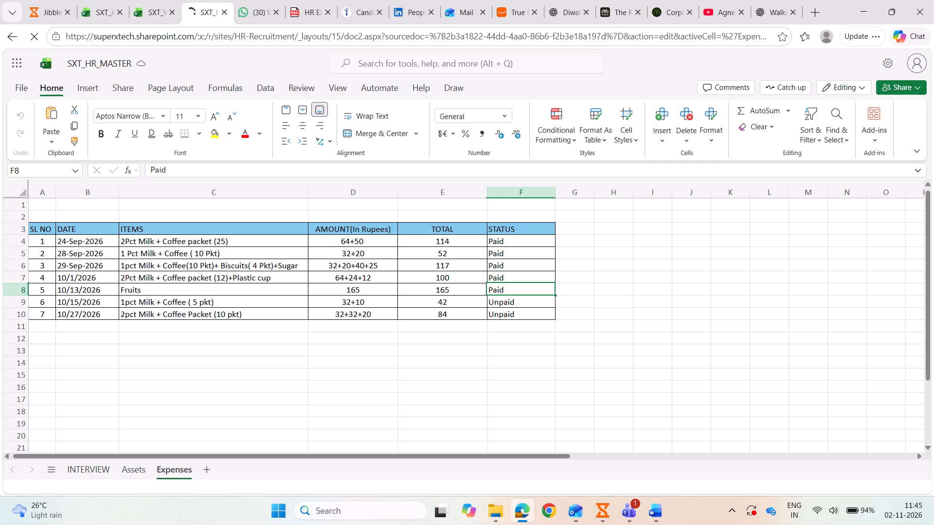
{"action": "left_click_drag", "start_coordinate": [554, 296], "coordinate": [554, 304]}
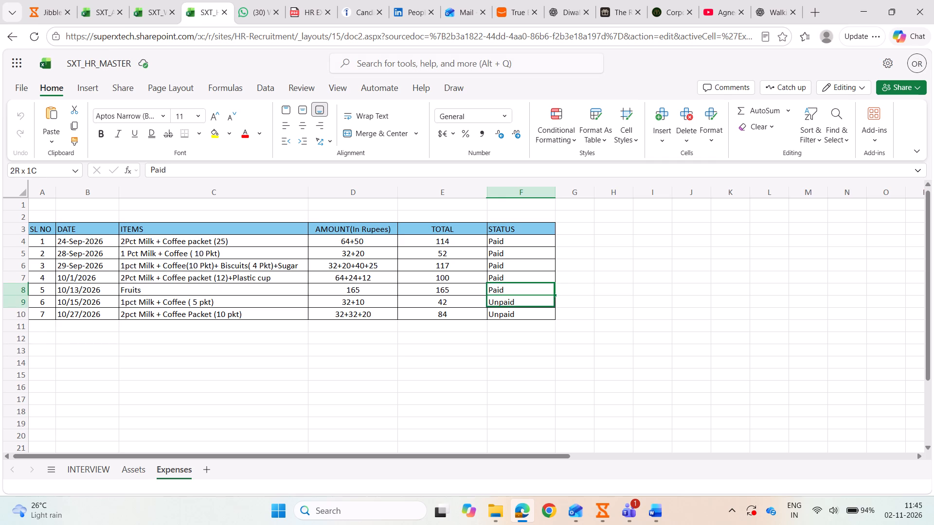
{"action": "left_click_drag", "start_coordinate": [554, 304], "coordinate": [554, 310]}
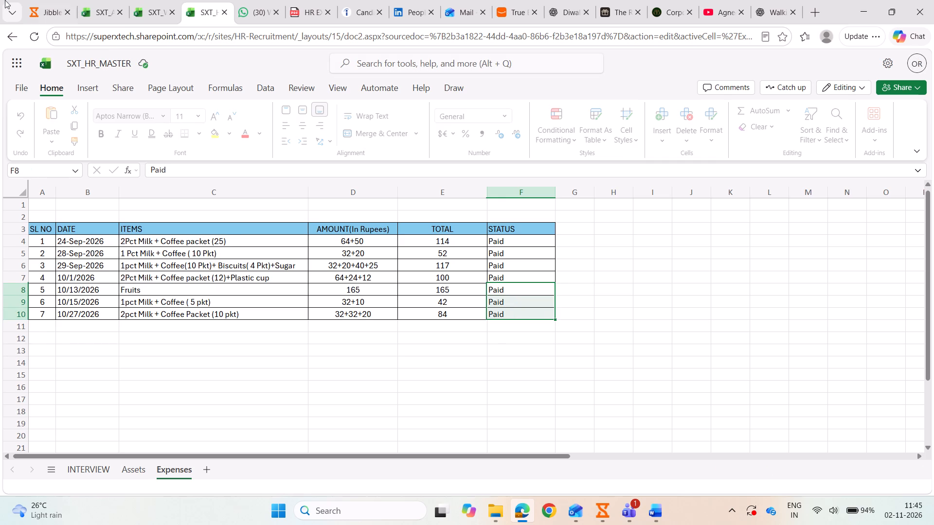
Switch to the HR workbook's Salary_Aug_2026 sheet and dismiss the Microsoft feedback survey without answering.
{"action": "left_click", "coordinate": [152, 5]}
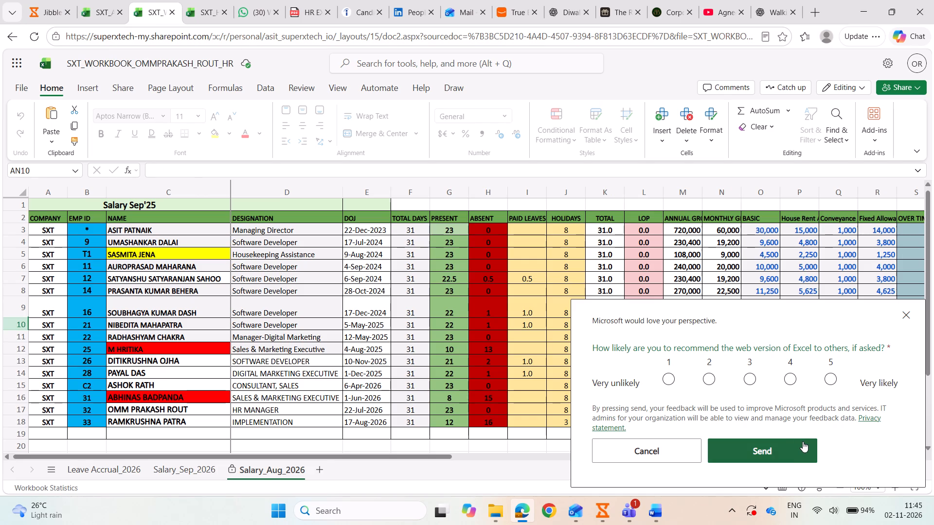
{"action": "left_click", "coordinate": [653, 449]}
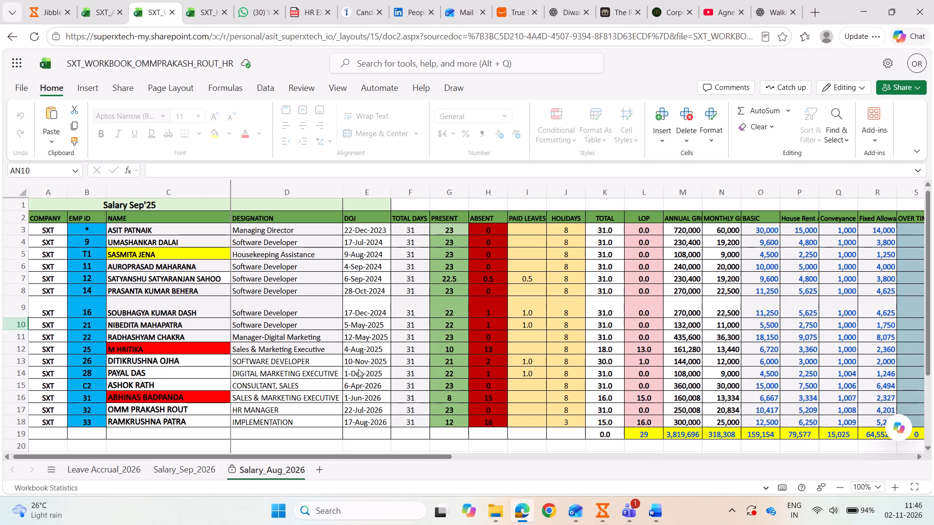